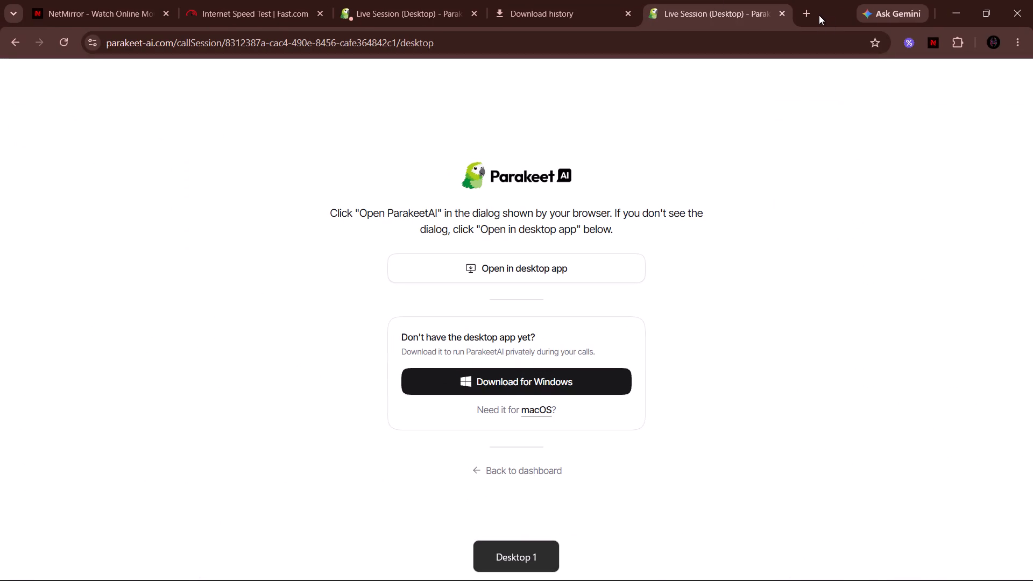
Open overleaf.com in a new tab of the browser window that holds the Atomberg Technologies application page.
click(809, 13)
text(overl)
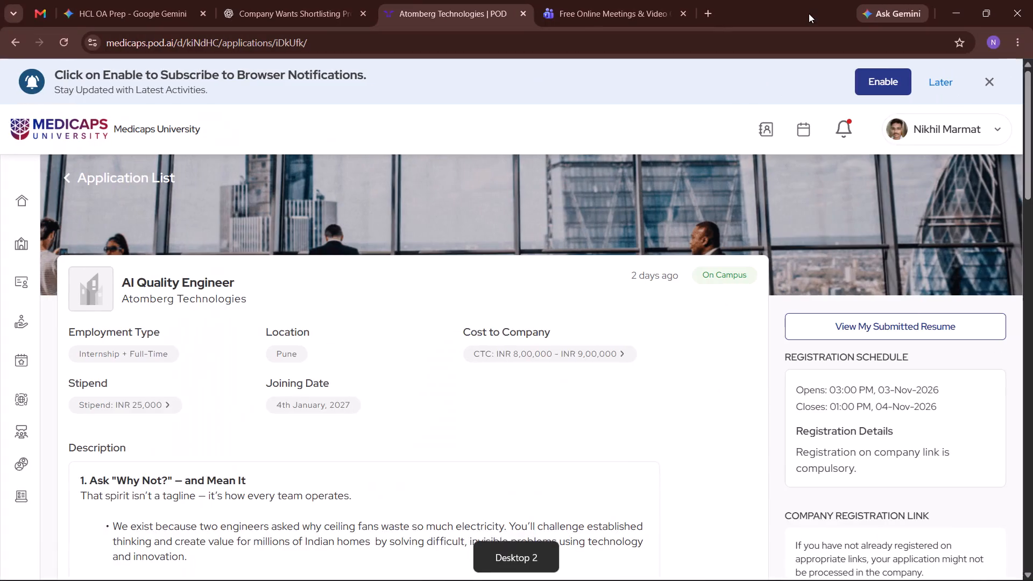
click(709, 18)
text(over)
key(Return)
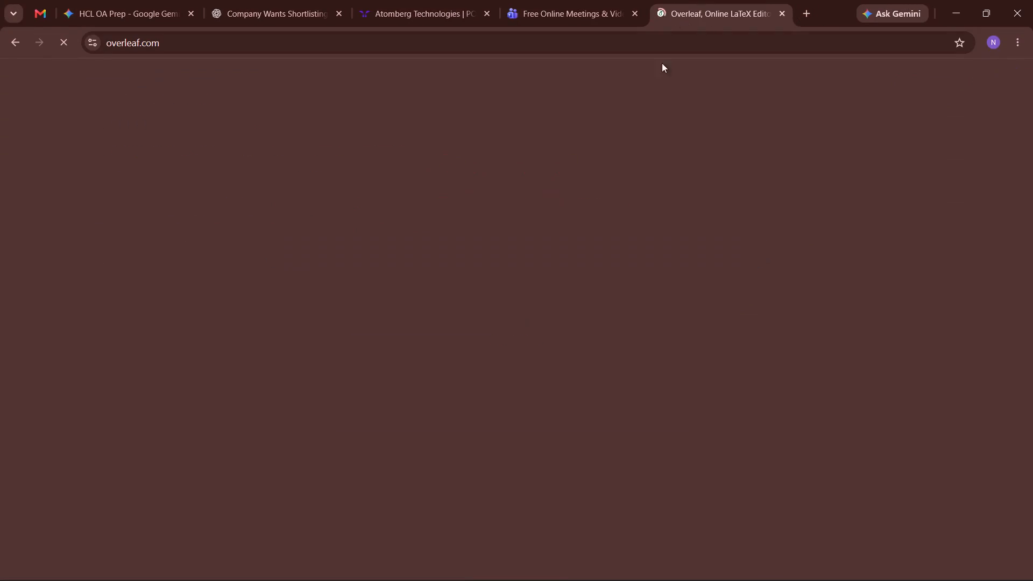
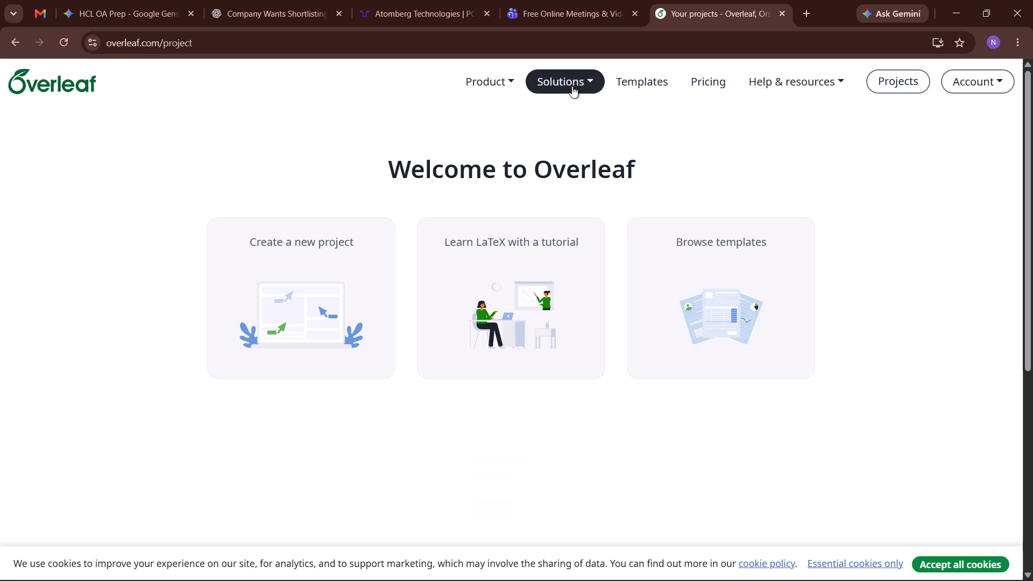
Open the Projects page of the Overleaf account.
click(905, 91)
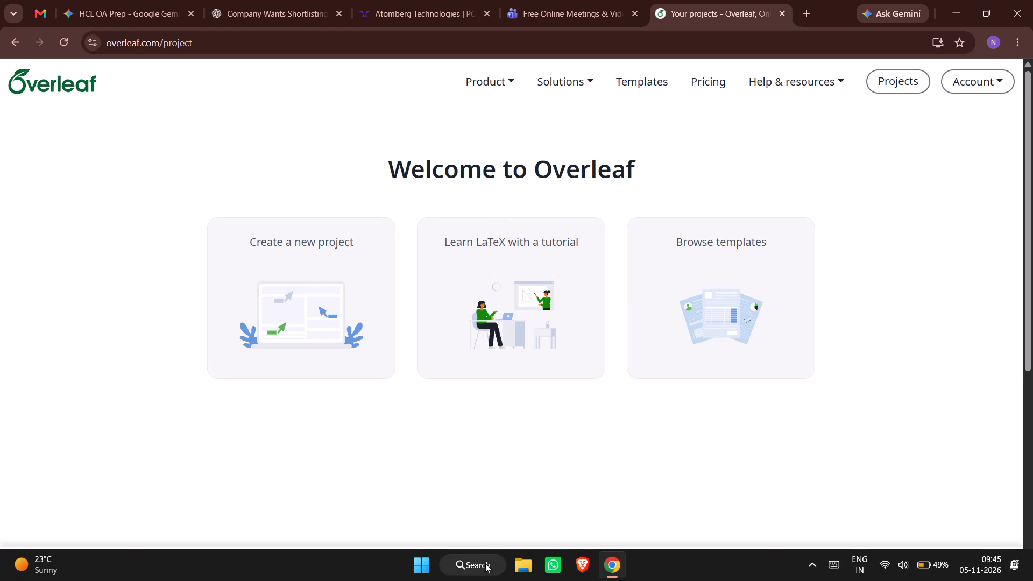
Switch from the browser to WhatsApp.
click(552, 570)
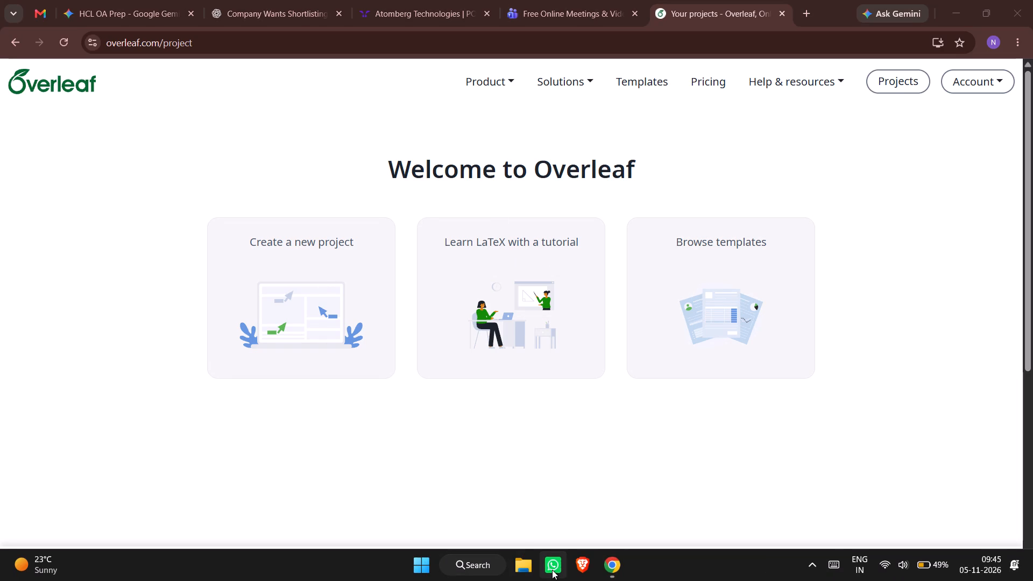
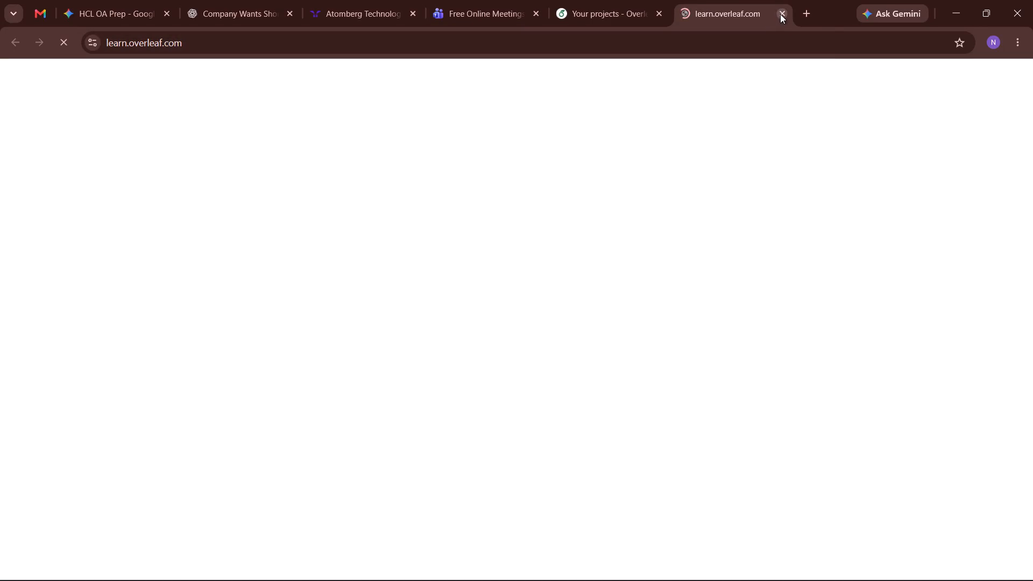
Close the learn.overleaf.com page that is still loading.
click(780, 14)
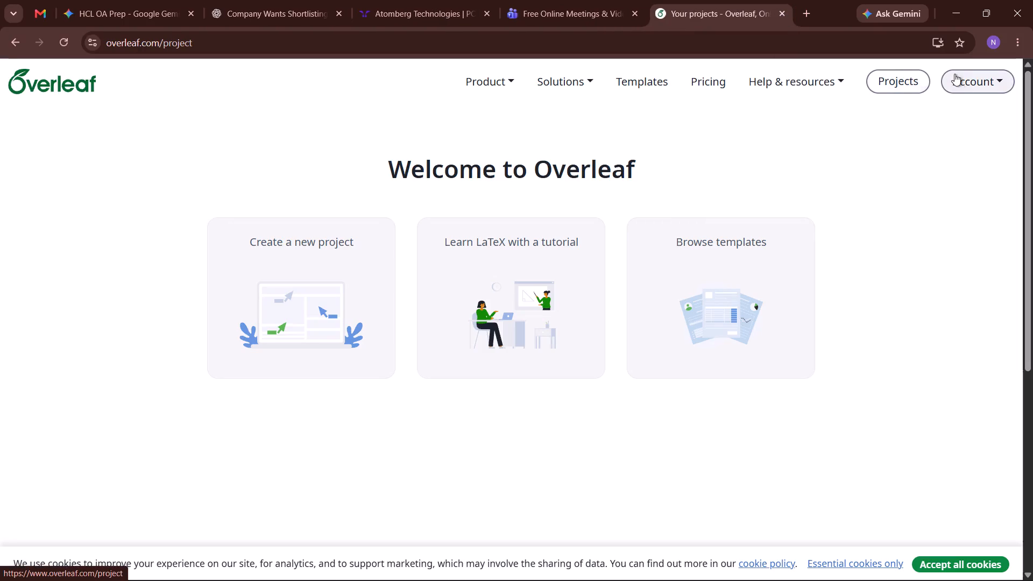
Open Overleaf's gallery of LaTeX templates.
click(958, 75)
click(715, 143)
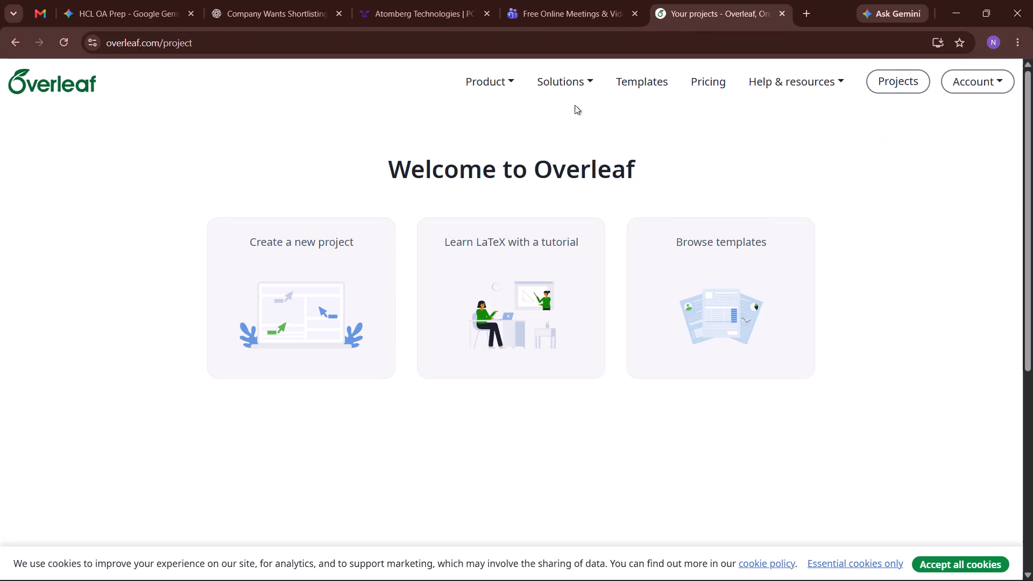
click(522, 75)
click(614, 86)
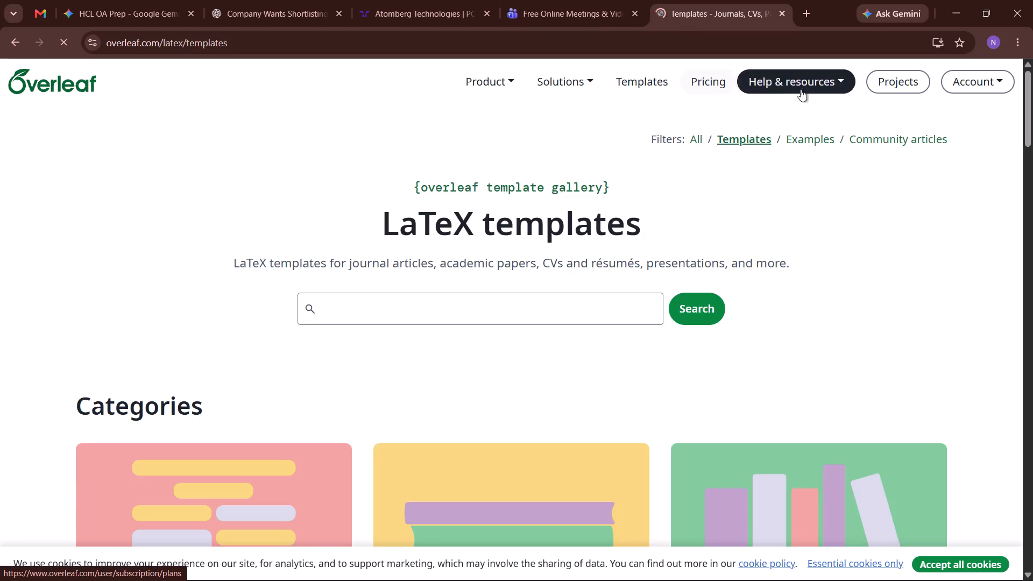
Return to the Overleaf Projects page and look over its contents.
click(873, 91)
scroll(837, 244, down, 2)
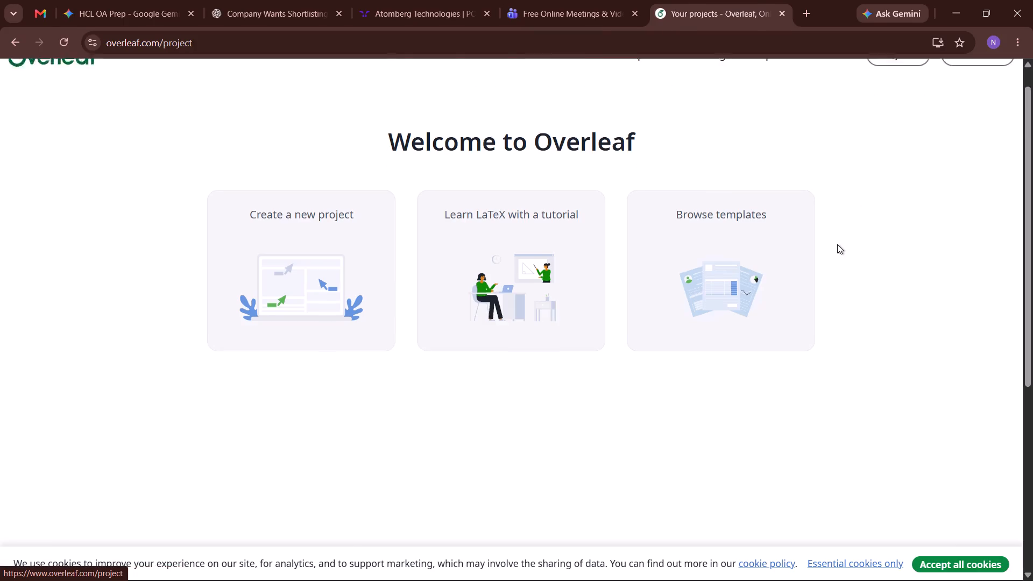
scroll(837, 244, down, 3)
scroll(837, 244, up, 4)
Open the Overleaf account options.
click(989, 94)
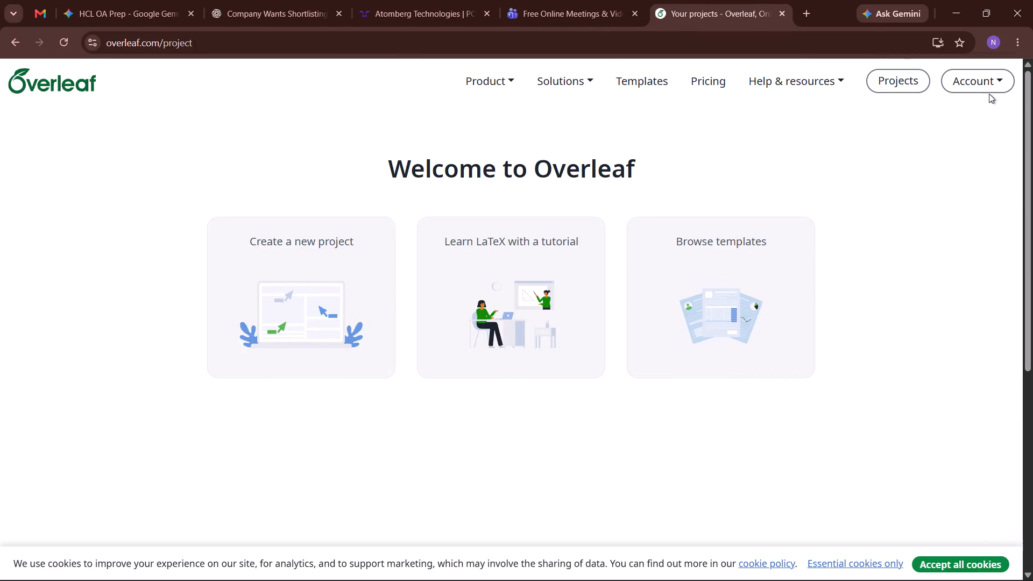
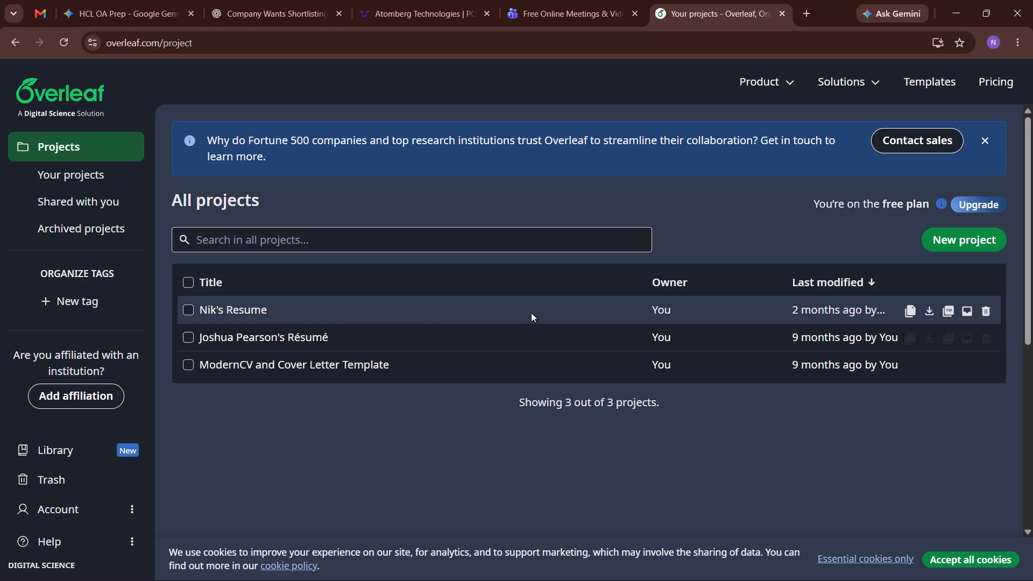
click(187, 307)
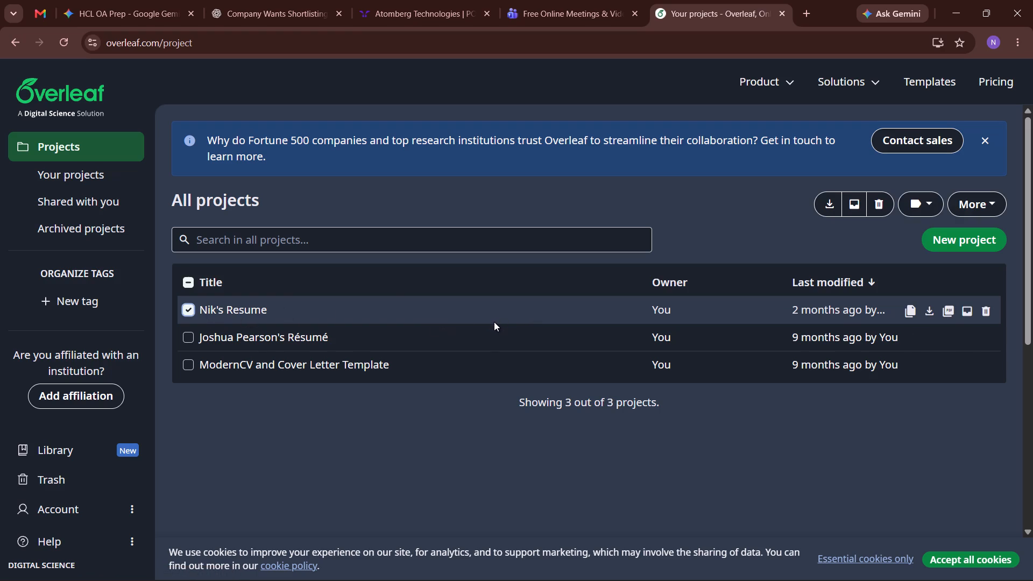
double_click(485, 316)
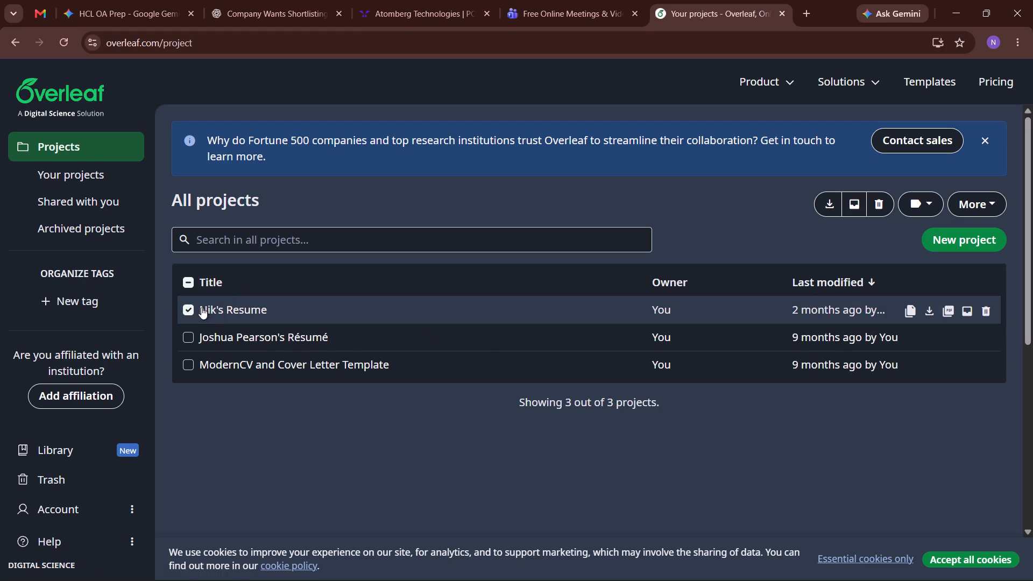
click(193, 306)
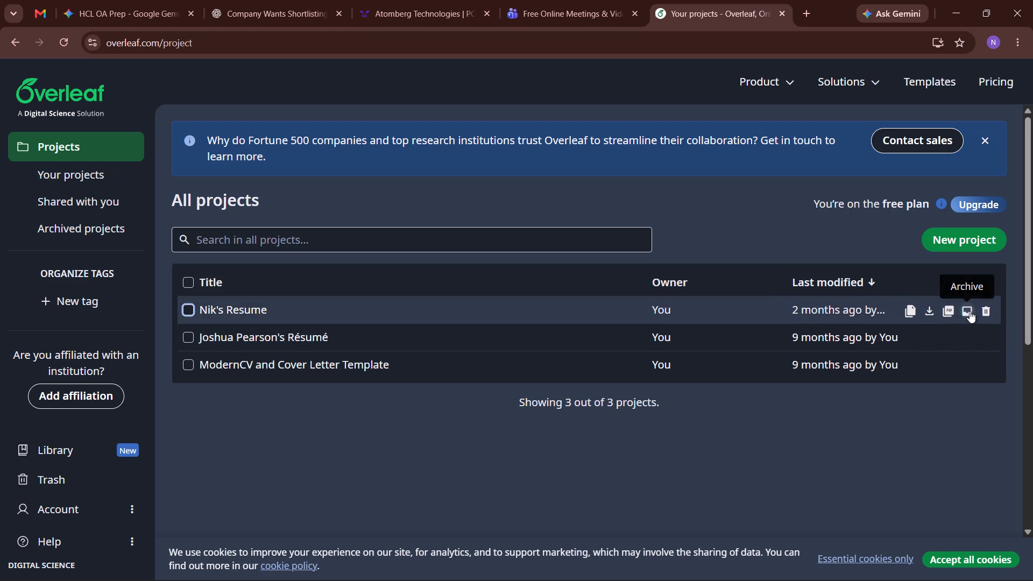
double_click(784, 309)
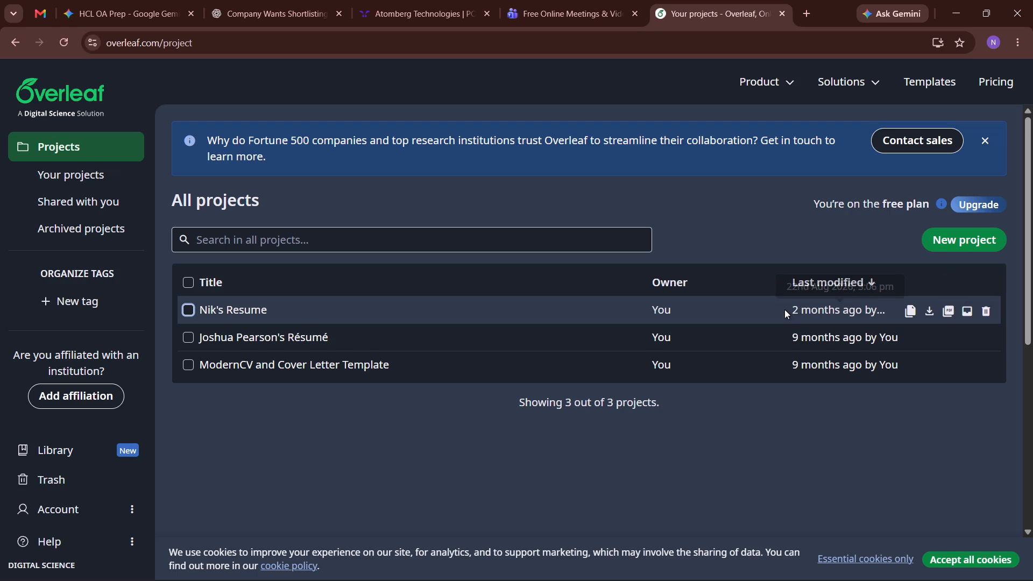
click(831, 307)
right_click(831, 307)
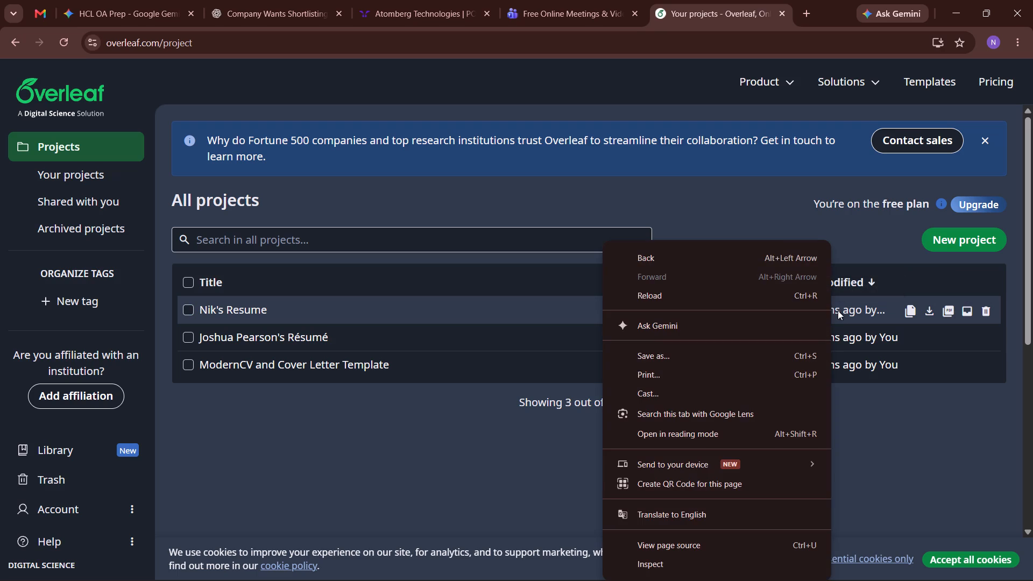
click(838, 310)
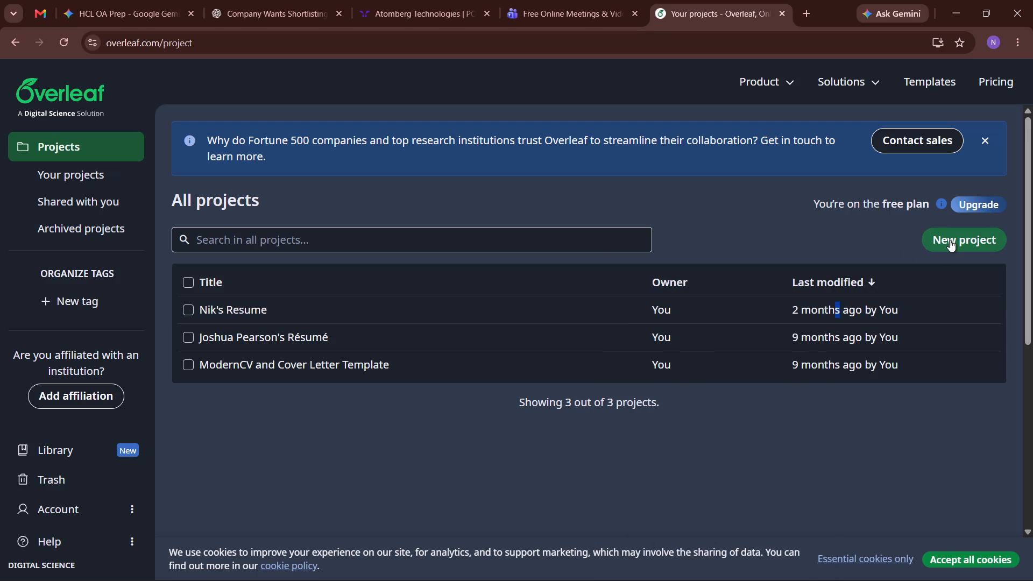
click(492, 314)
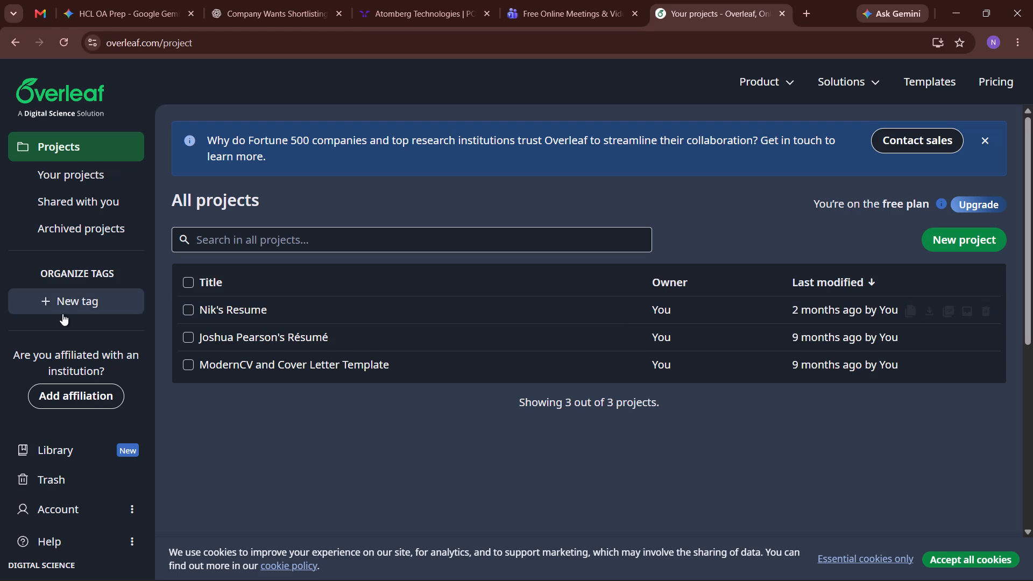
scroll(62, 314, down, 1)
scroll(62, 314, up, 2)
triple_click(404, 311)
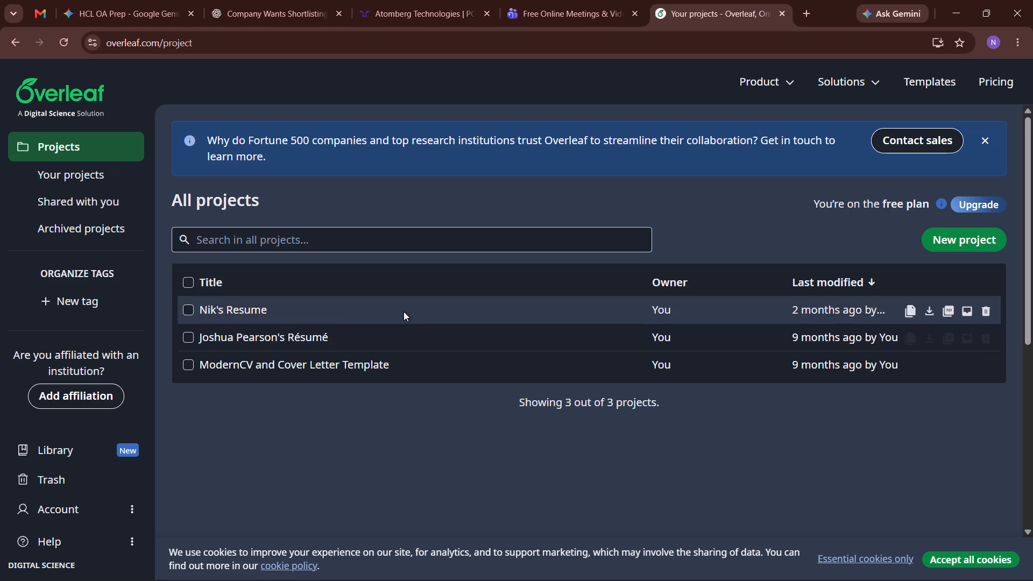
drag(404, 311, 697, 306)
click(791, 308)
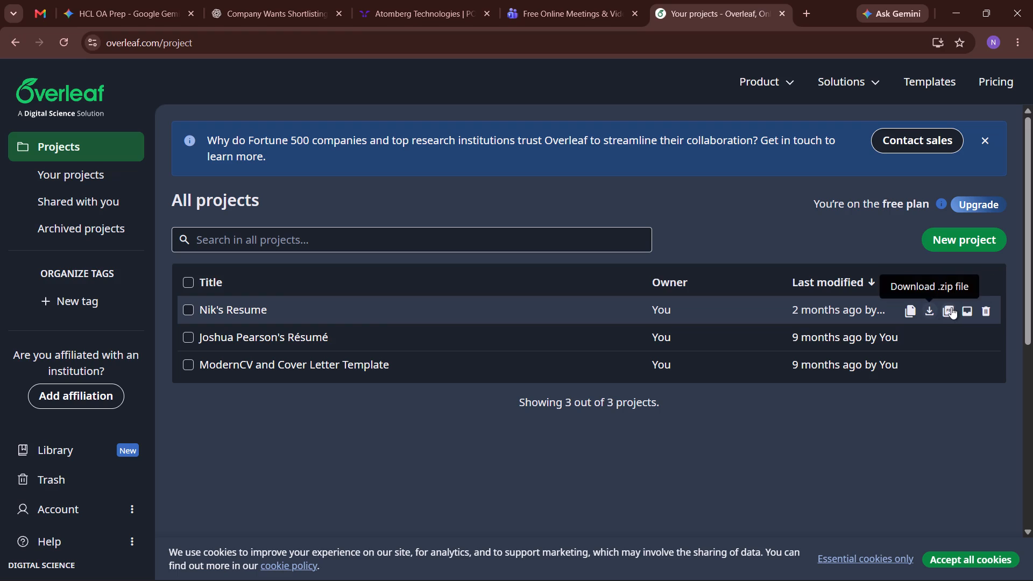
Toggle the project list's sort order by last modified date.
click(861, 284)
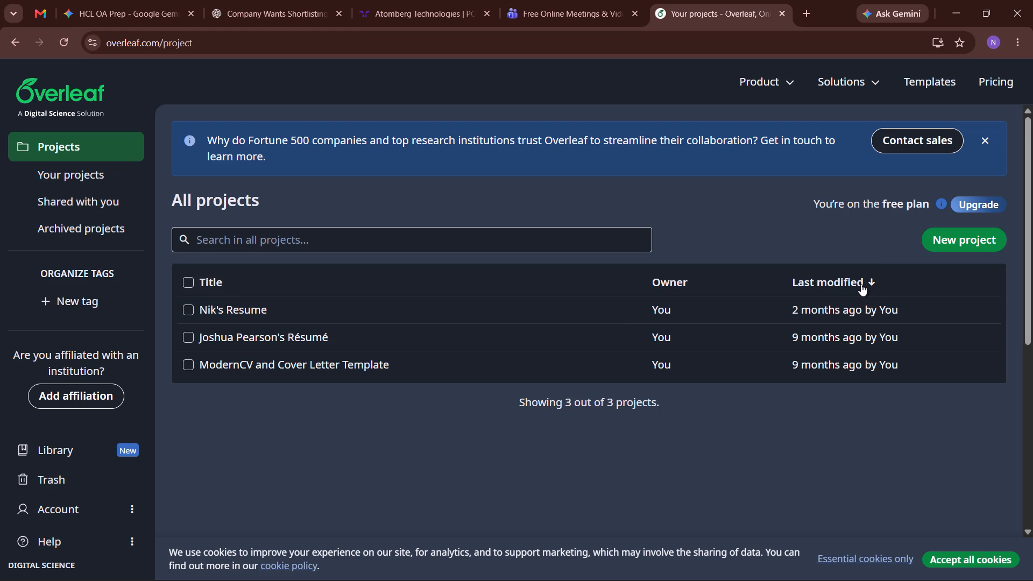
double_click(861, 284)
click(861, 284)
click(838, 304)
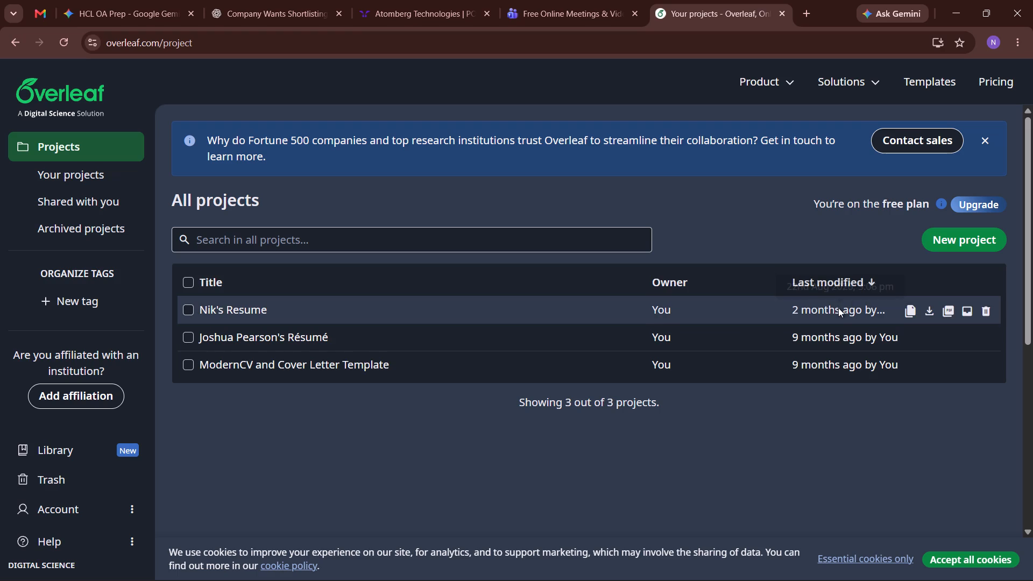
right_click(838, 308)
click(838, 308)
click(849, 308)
Open the Nik's Resume project in the LaTeX editor.
double_click(225, 311)
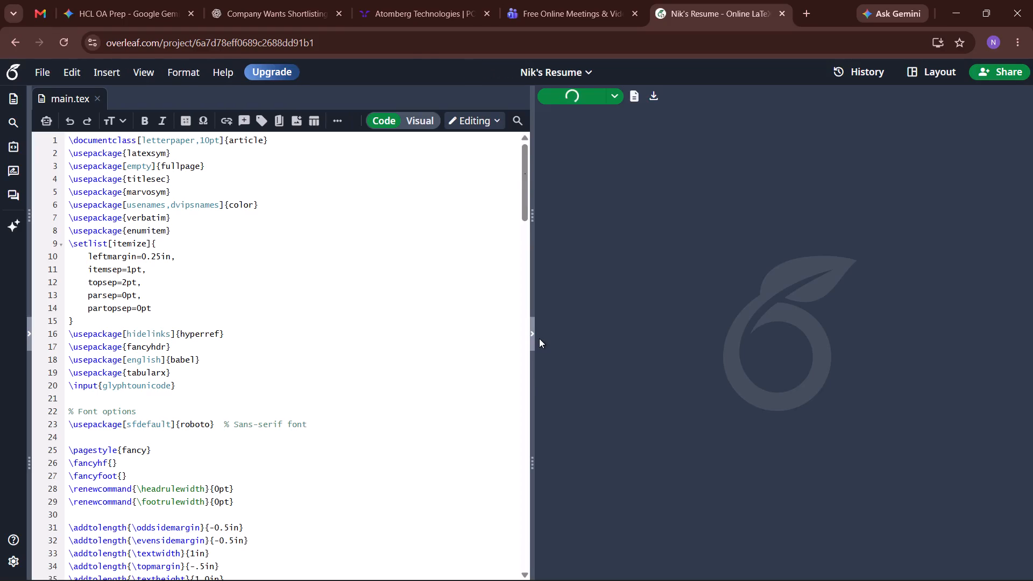
Look over the compiled resume PDF and read the main.tex source down to the contact header and Summary section.
scroll(539, 338, down, 1)
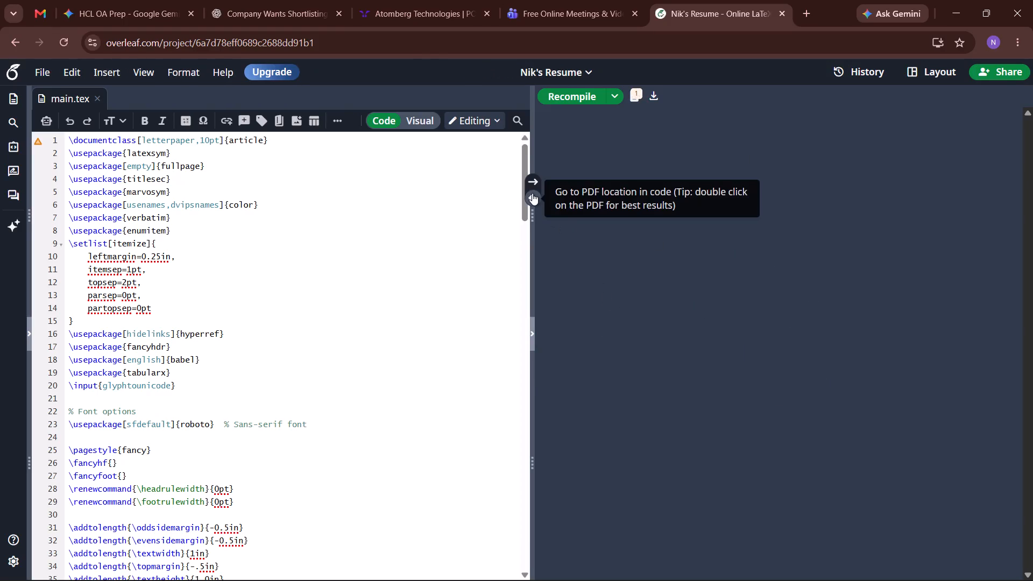
scroll(772, 355, down, 2)
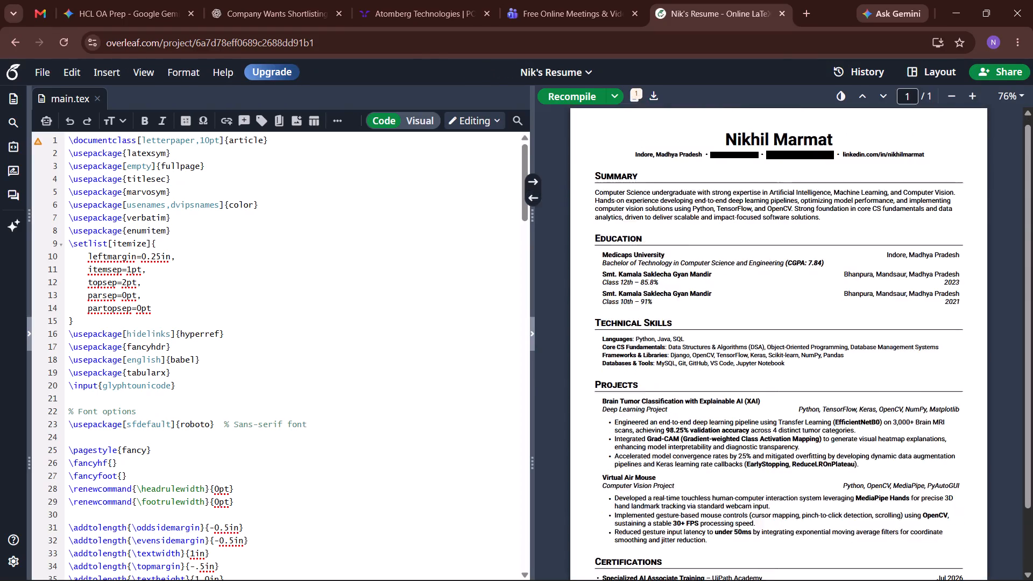
scroll(772, 355, up, 1)
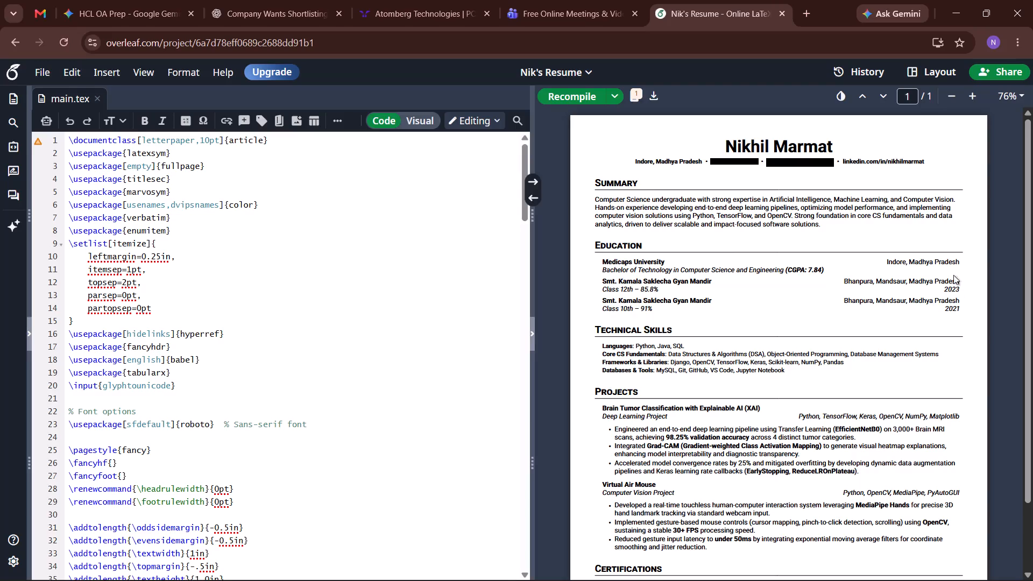
scroll(346, 300, up, 7)
scroll(346, 300, down, 1)
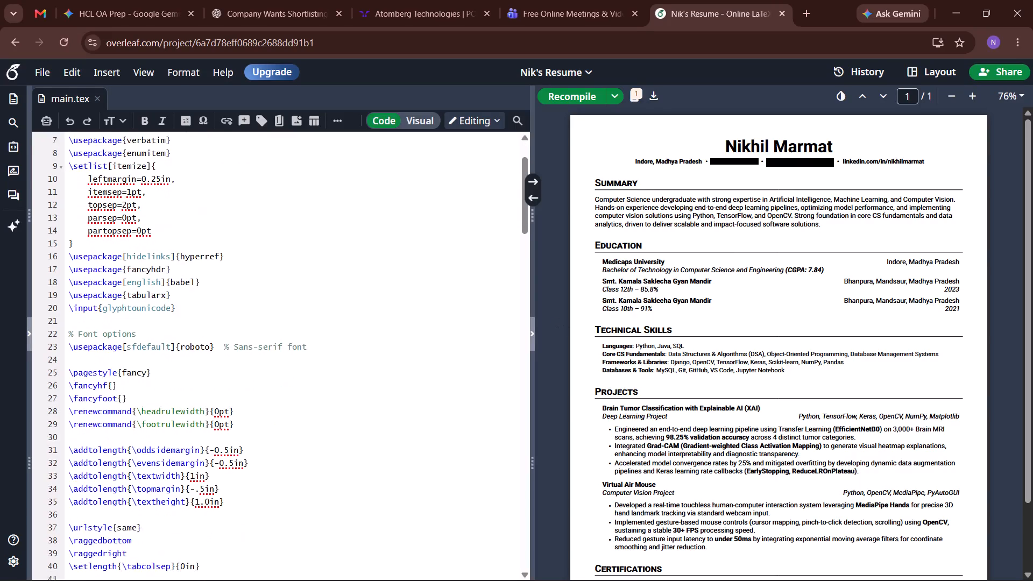
scroll(346, 300, down, 3)
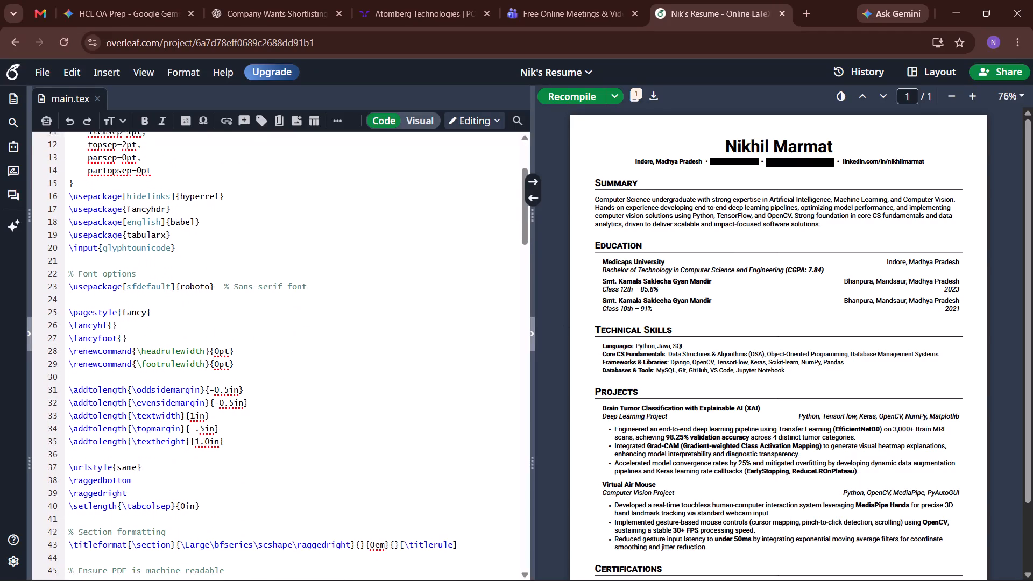
scroll(346, 300, down, 4)
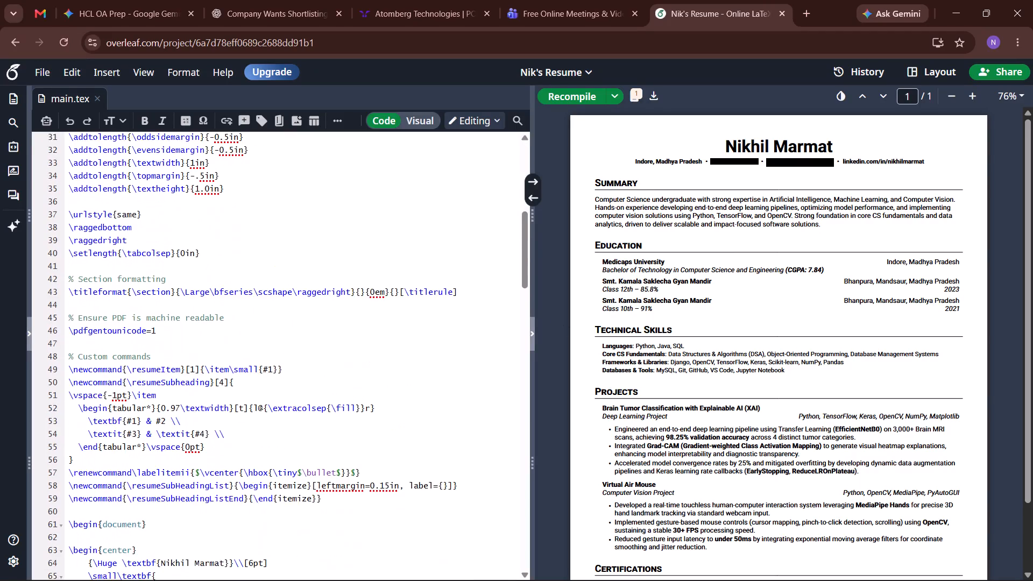
scroll(346, 300, down, 2)
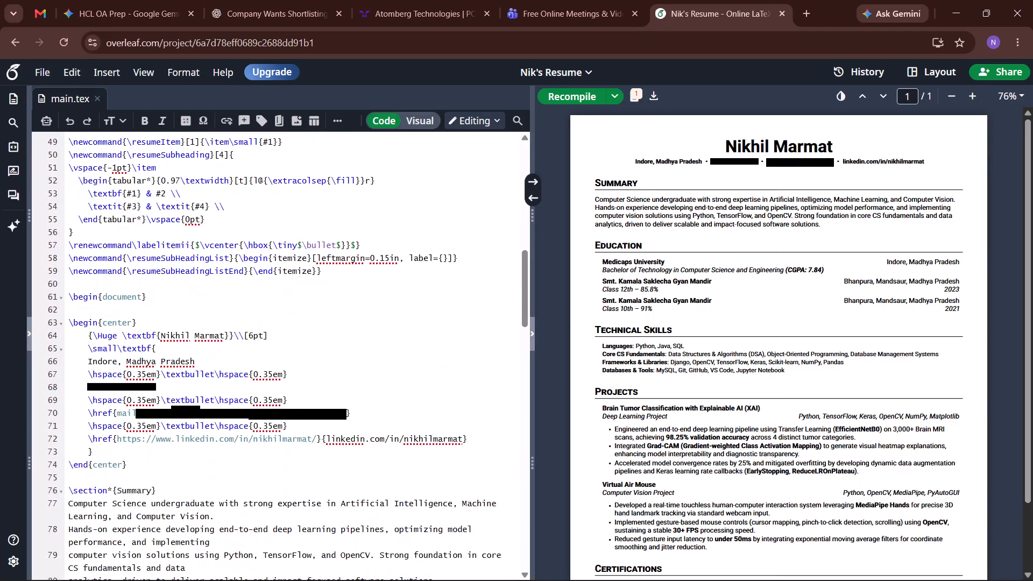
scroll(346, 300, down, 2)
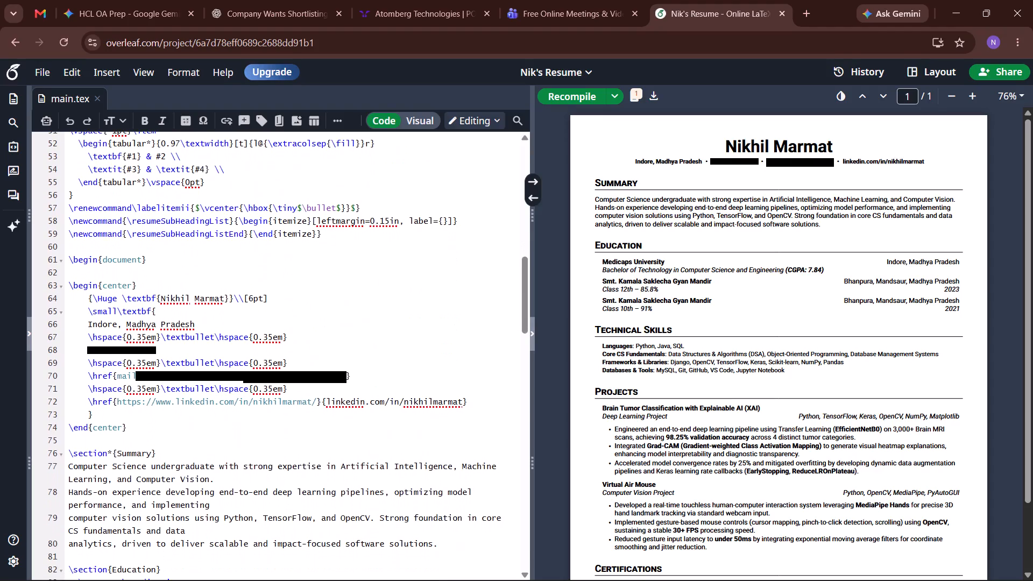
Search the page for "indore" and go to its occurrence in the Education section's Medicaps University entry.
key(ctrl+f)
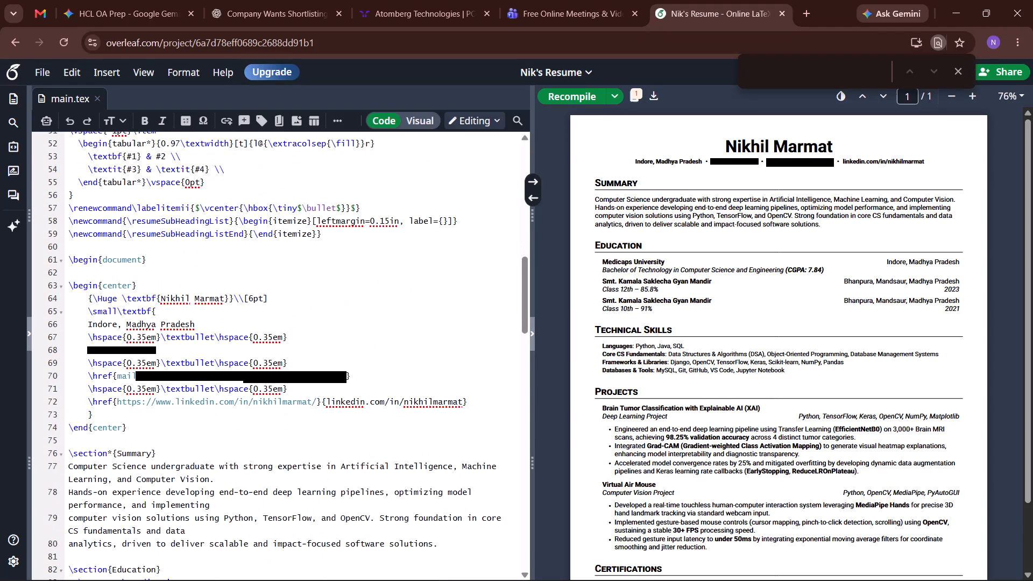
text(indo)
text(re)
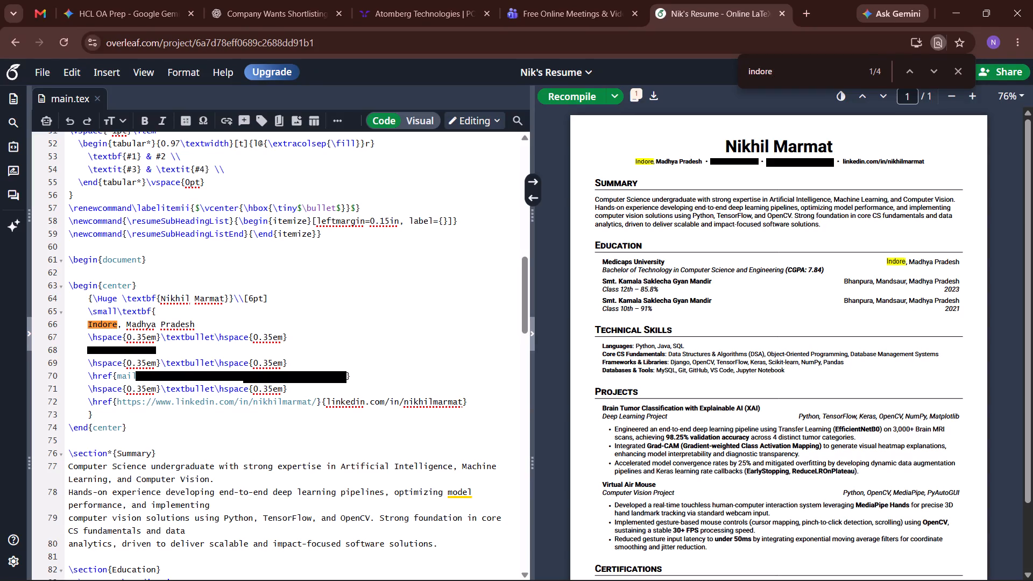
key(Return)
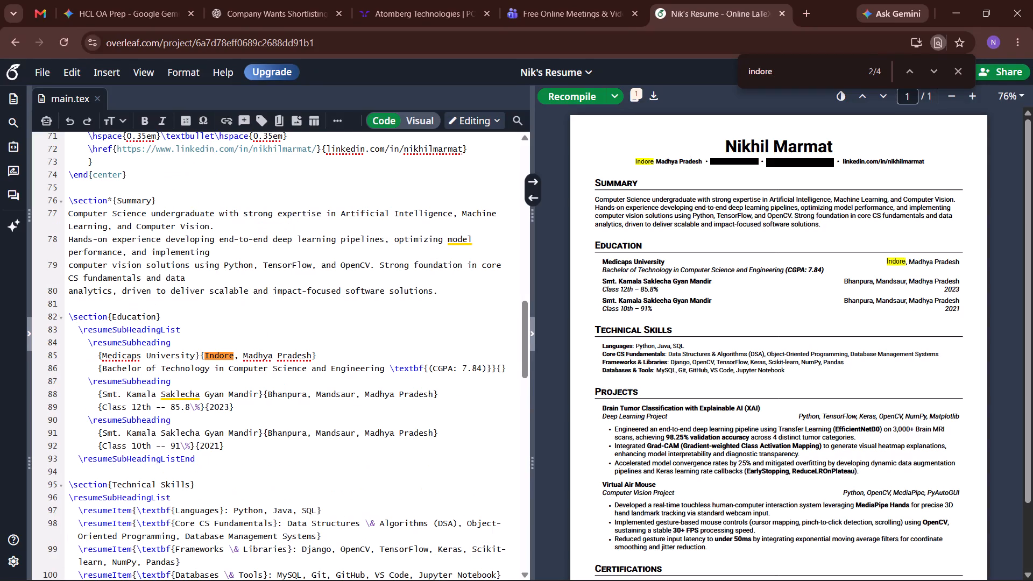
Enter 2027 in the empty year braces of the Medicaps University degree in main.tex and recompile the PDF.
scroll(150, 379, down, 1)
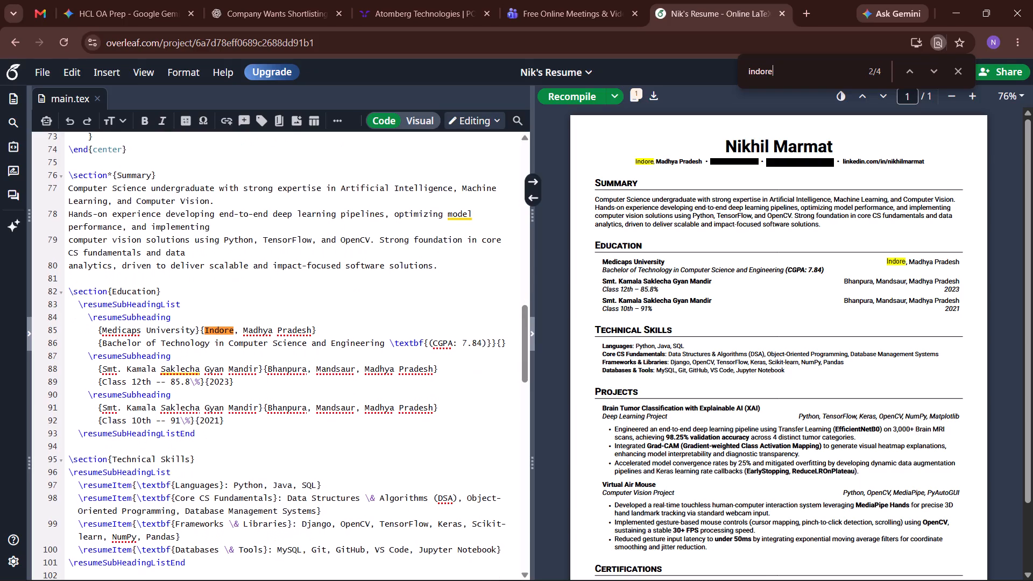
click(502, 344)
text(2027)
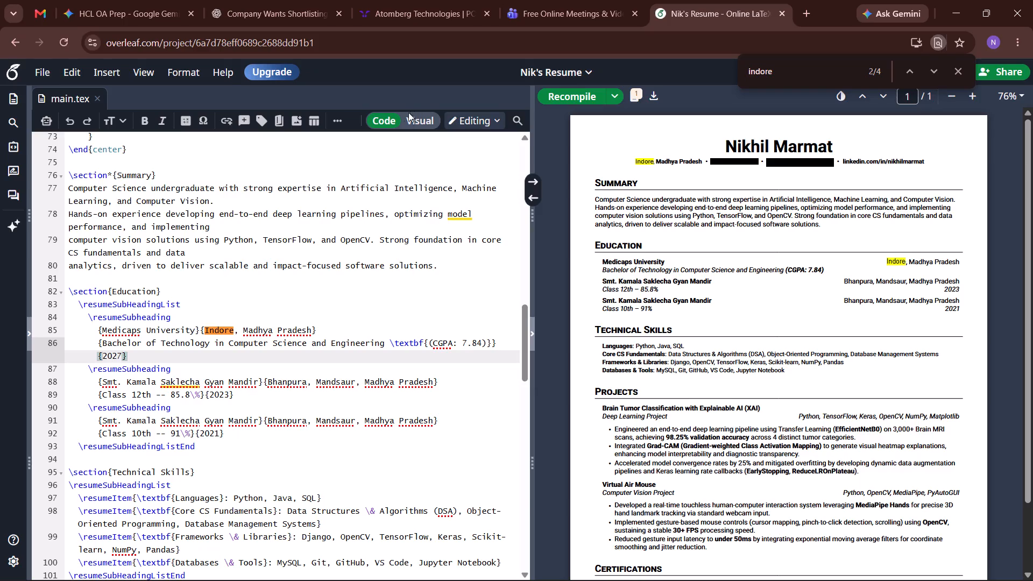
click(566, 95)
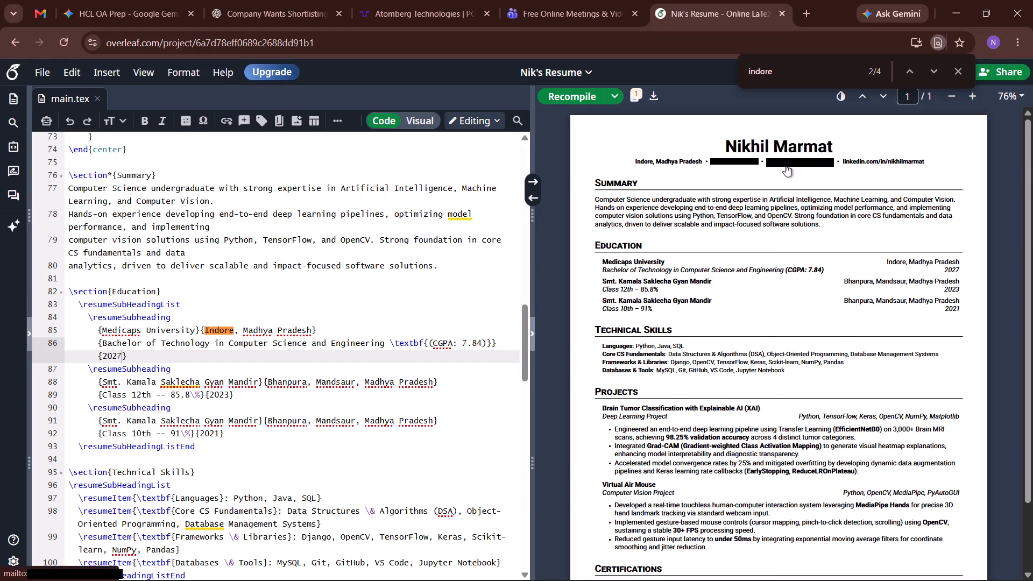
Review the recompiled resume PDF from the header through Education, Technical Skills, Projects and Certifications.
scroll(842, 345, down, 1)
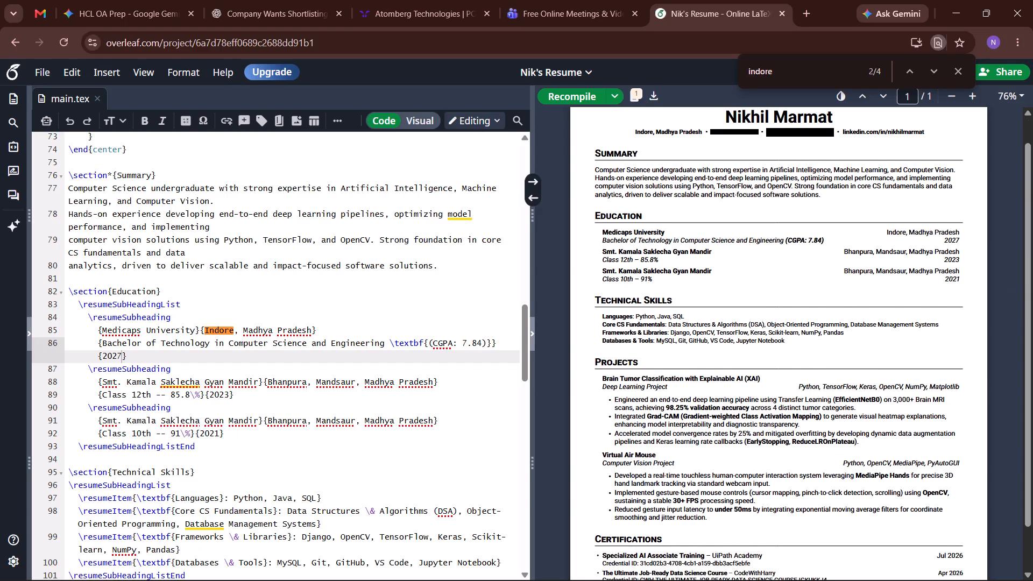
scroll(936, 277, up, 1)
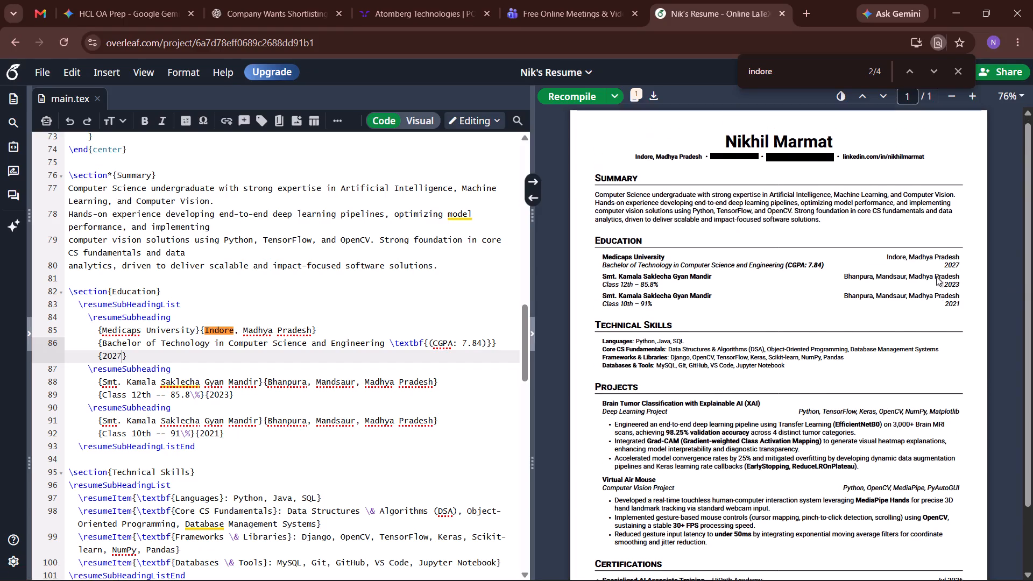
scroll(936, 277, up, 1)
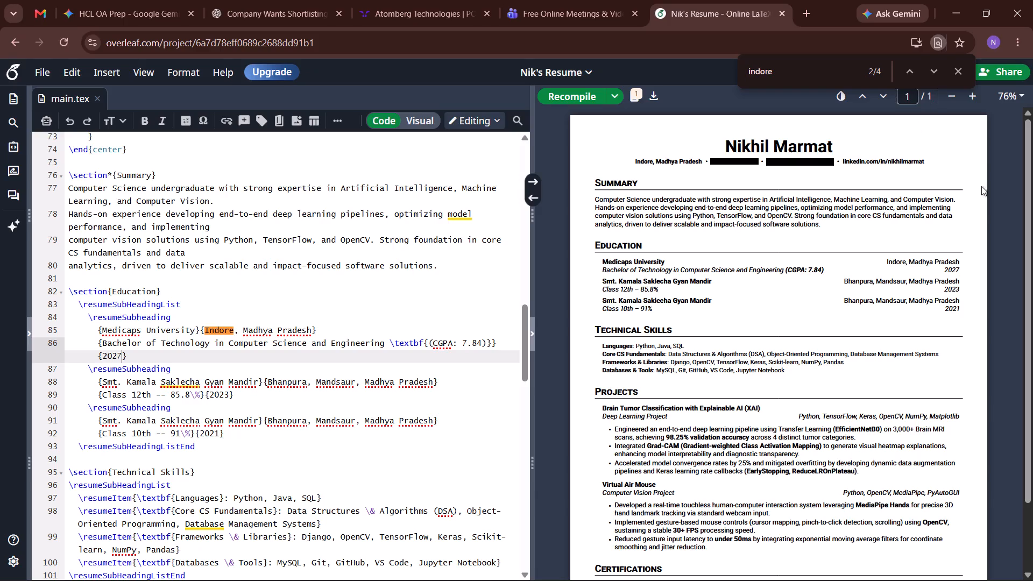
scroll(766, 306, down, 1)
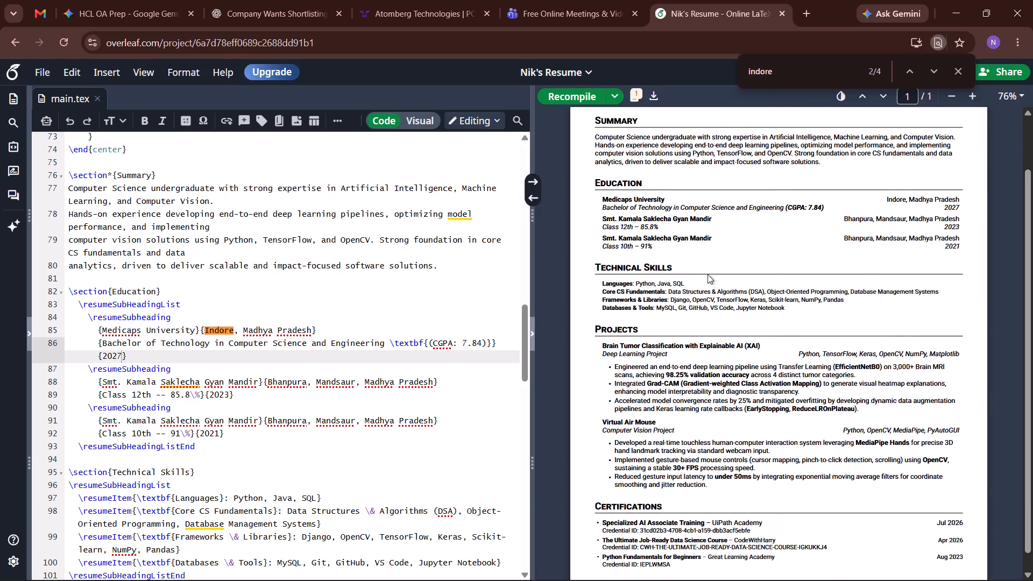
scroll(697, 240, up, 1)
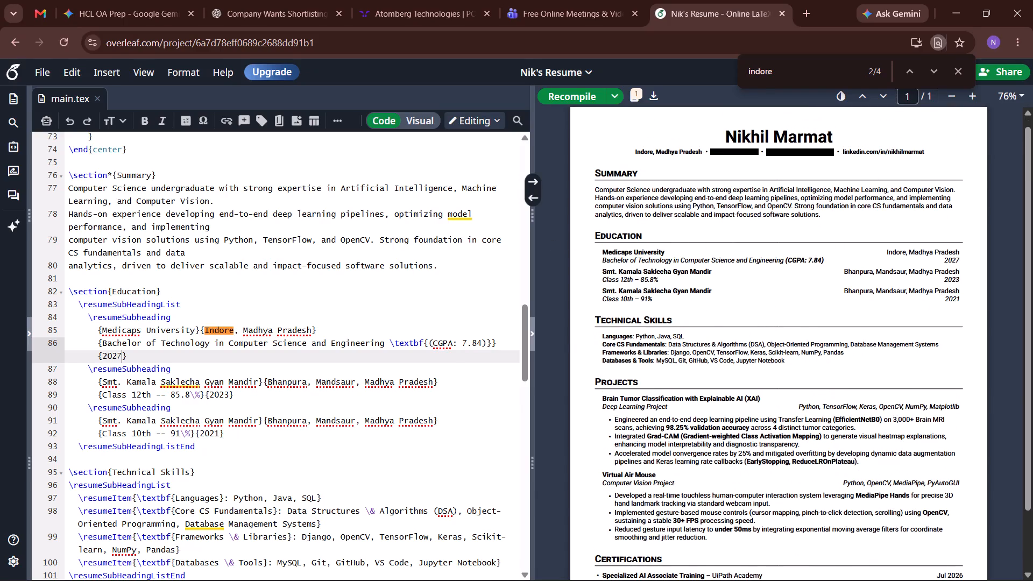
scroll(811, 251, down, 2)
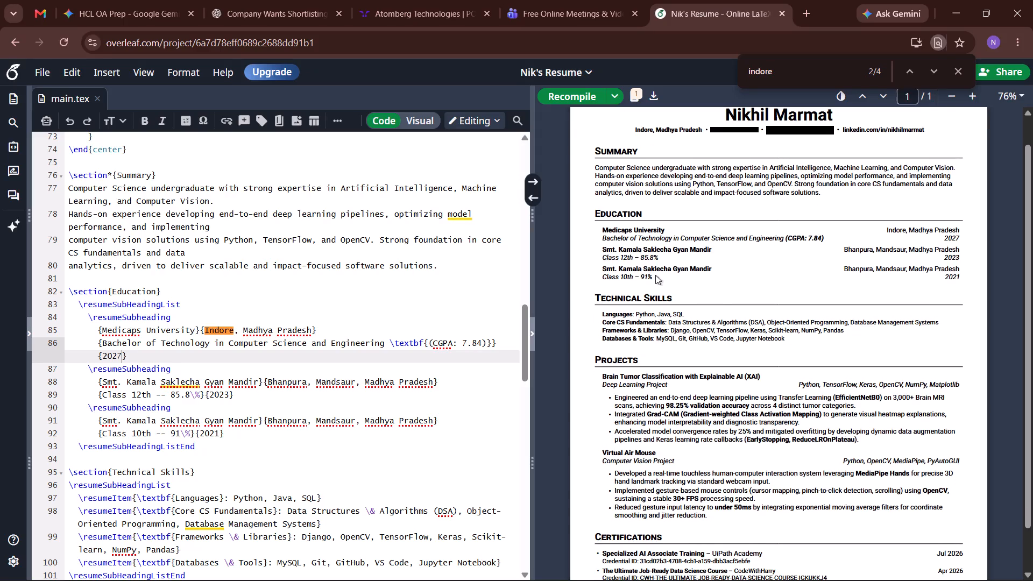
scroll(719, 297, down, 1)
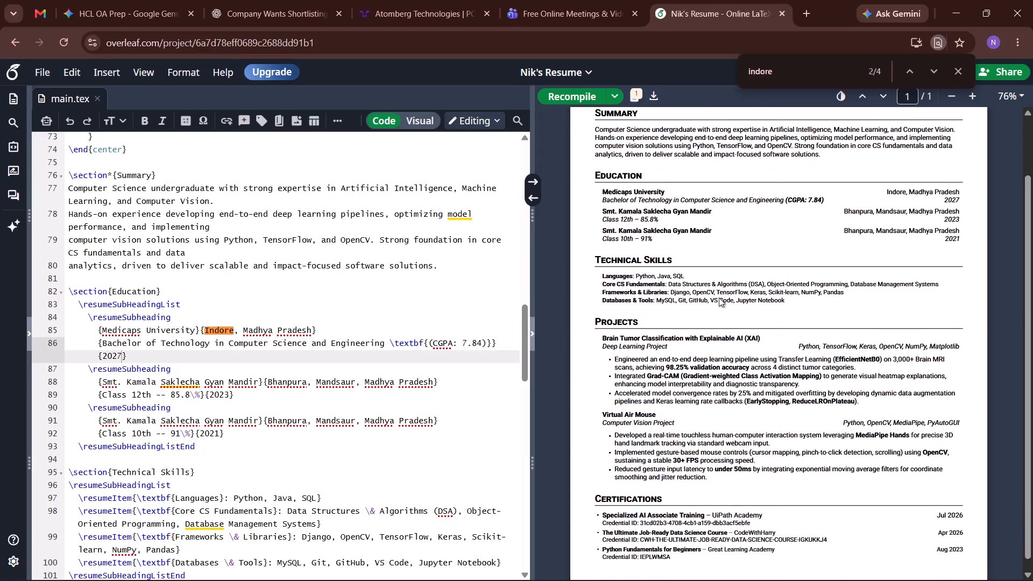
scroll(719, 297, down, 1)
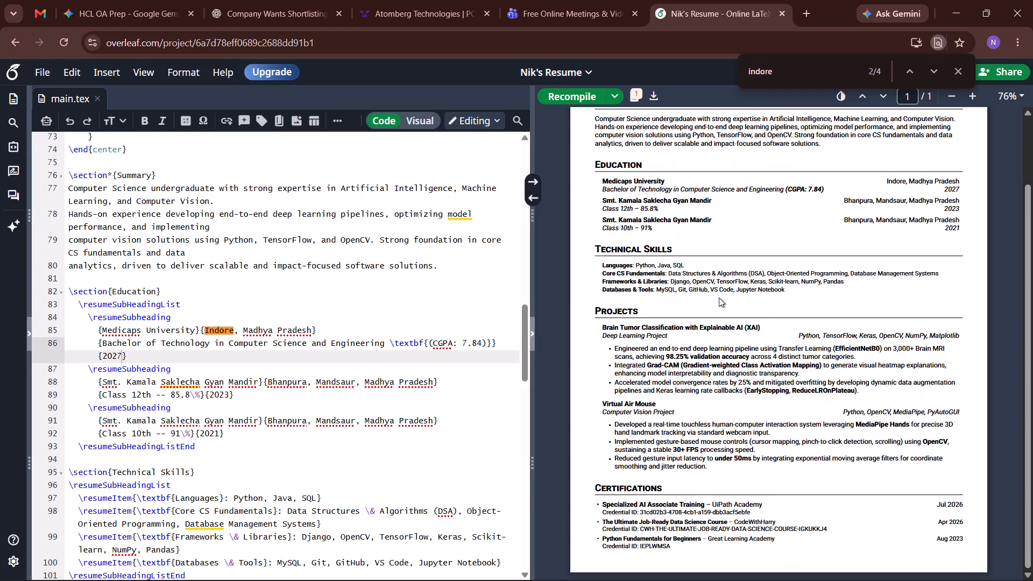
scroll(719, 297, up, 1)
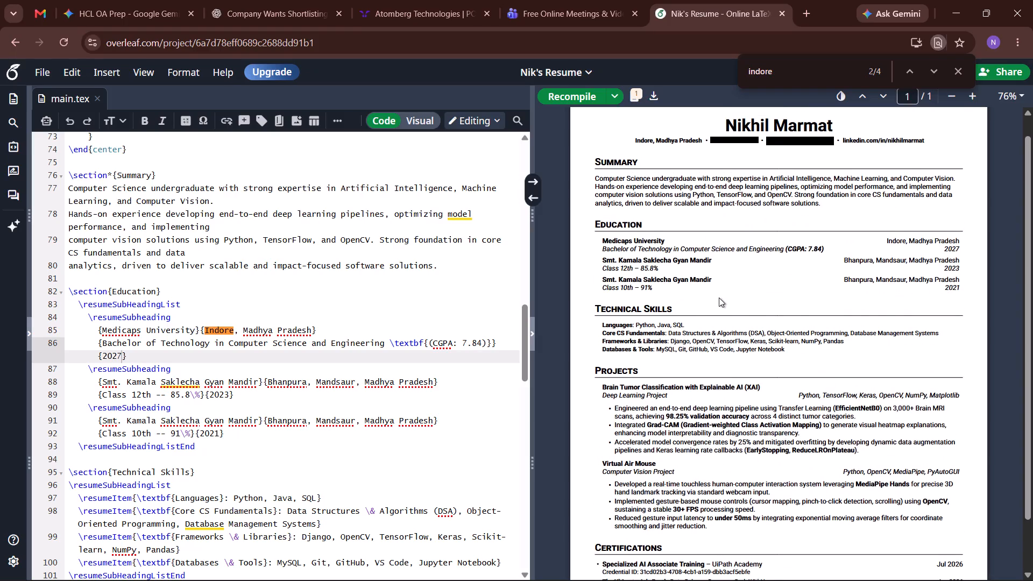
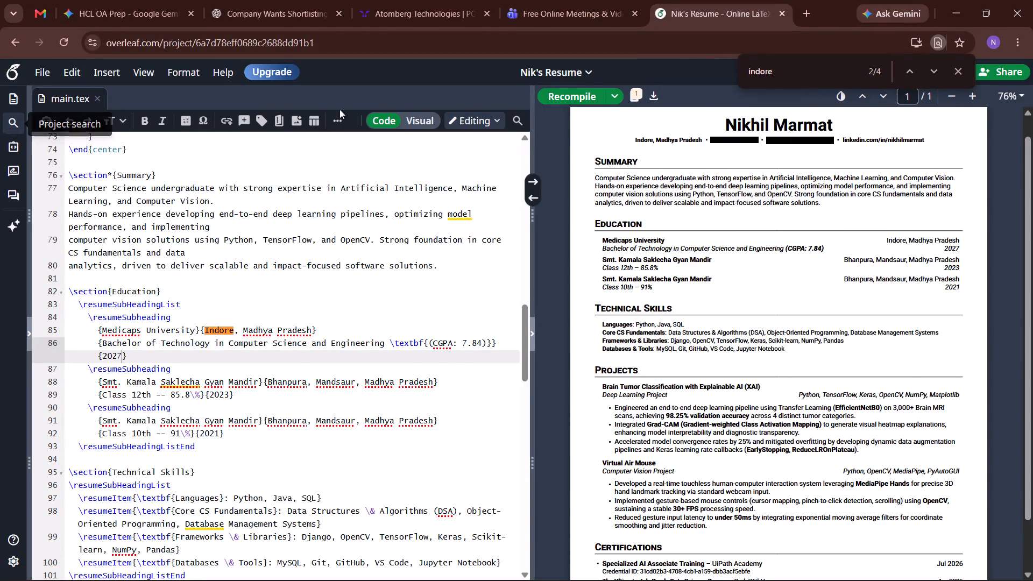
Close the page search and open the Overleaf projects list in a new browser tab.
click(965, 70)
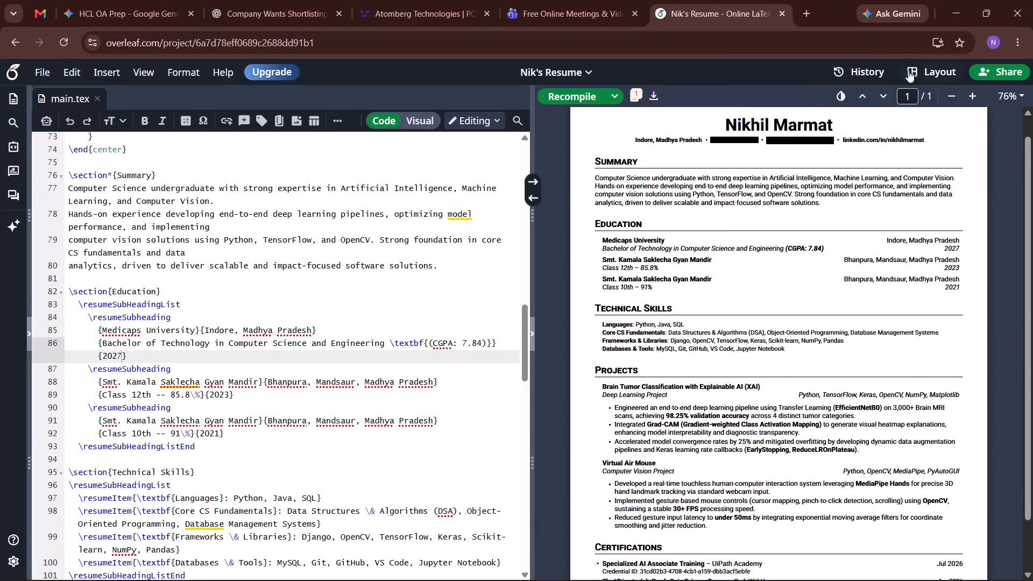
right_click(15, 74)
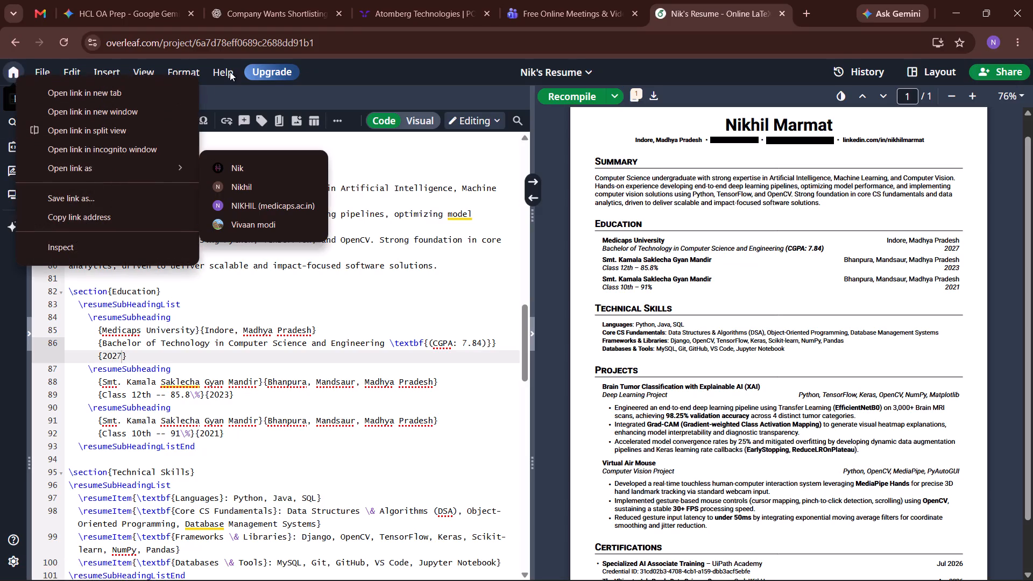
click(215, 97)
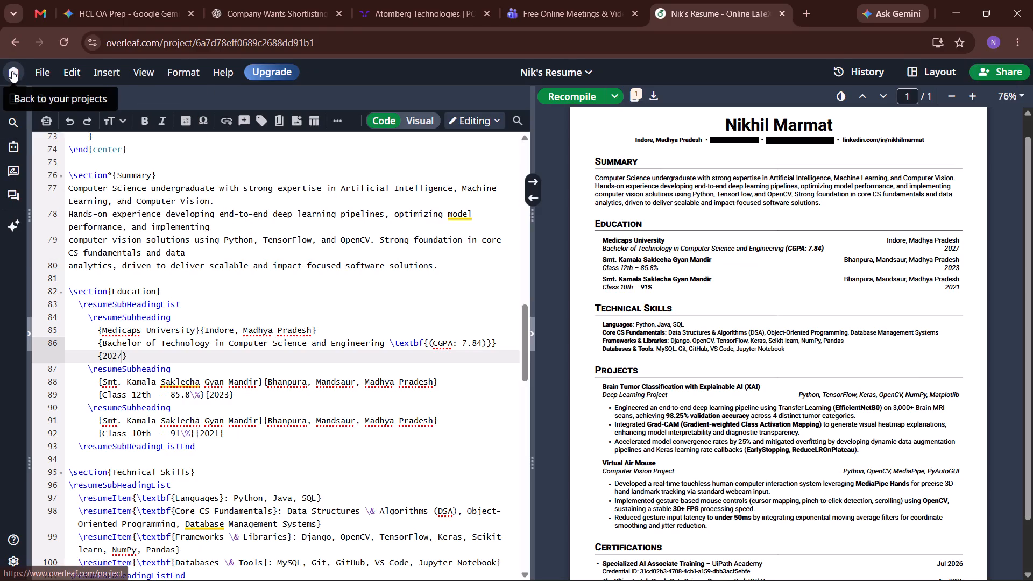
ctrl+click(12, 71)
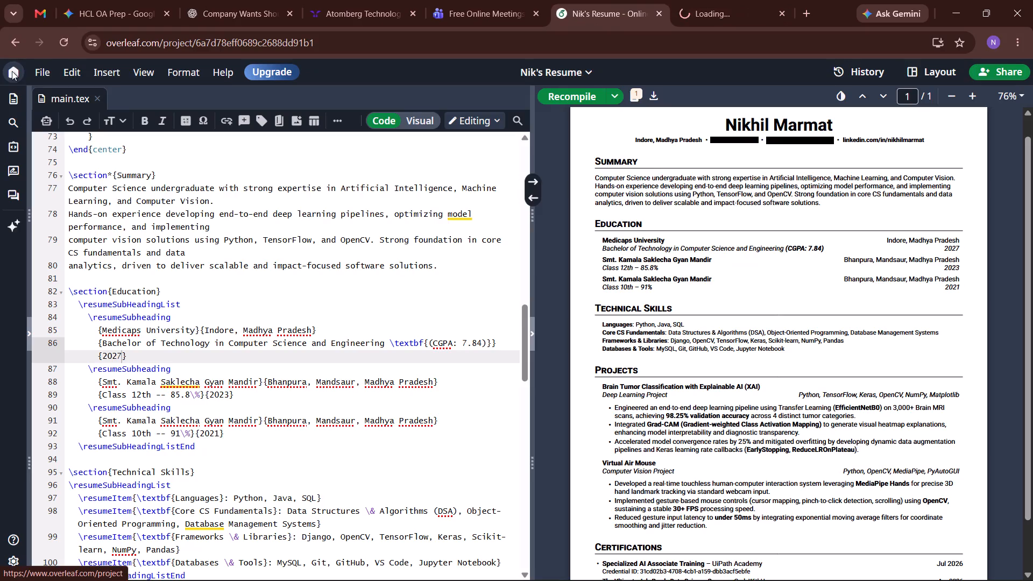
click(712, 0)
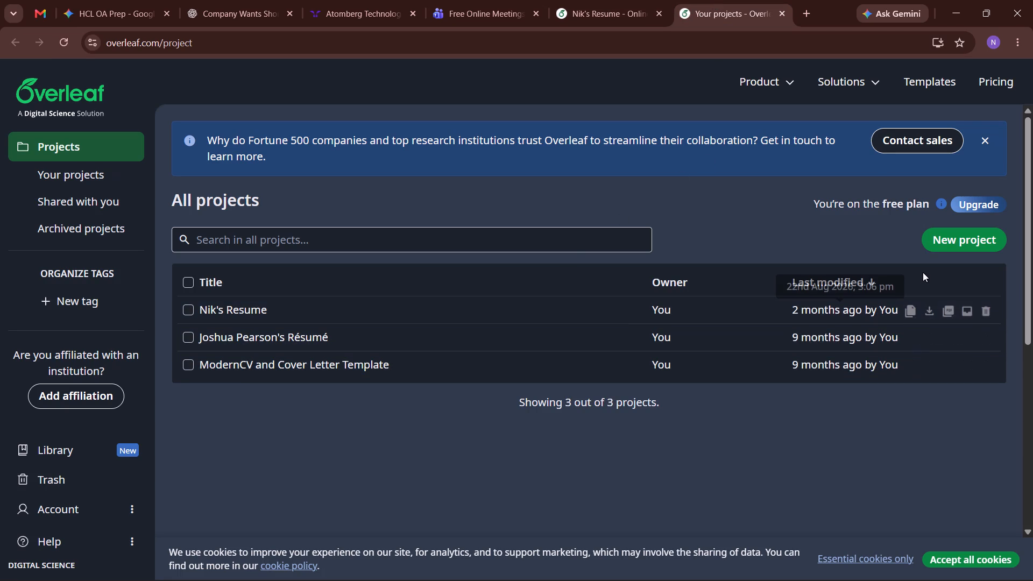
Create a new blank project named "Nilesh CV".
click(952, 236)
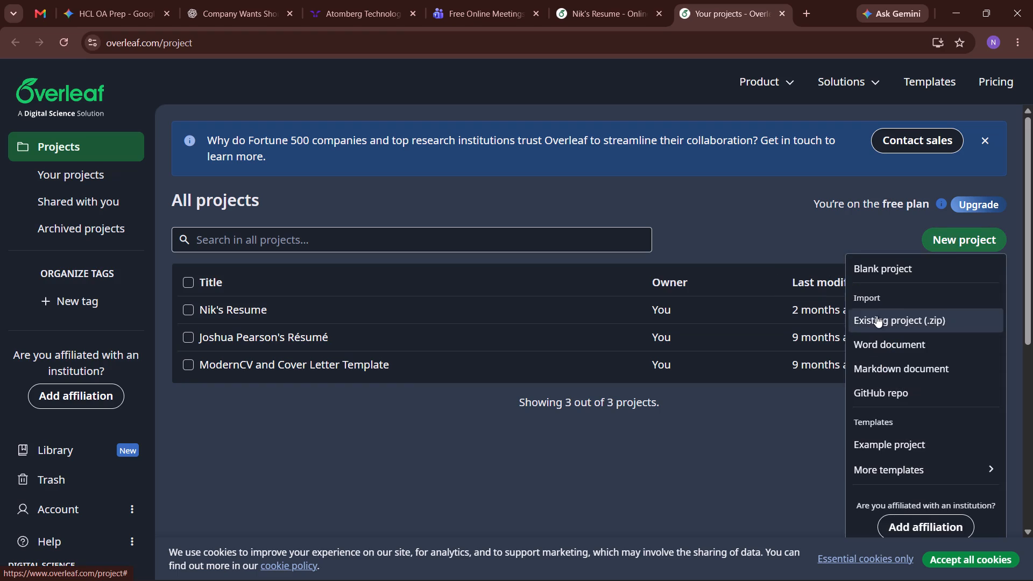
click(892, 268)
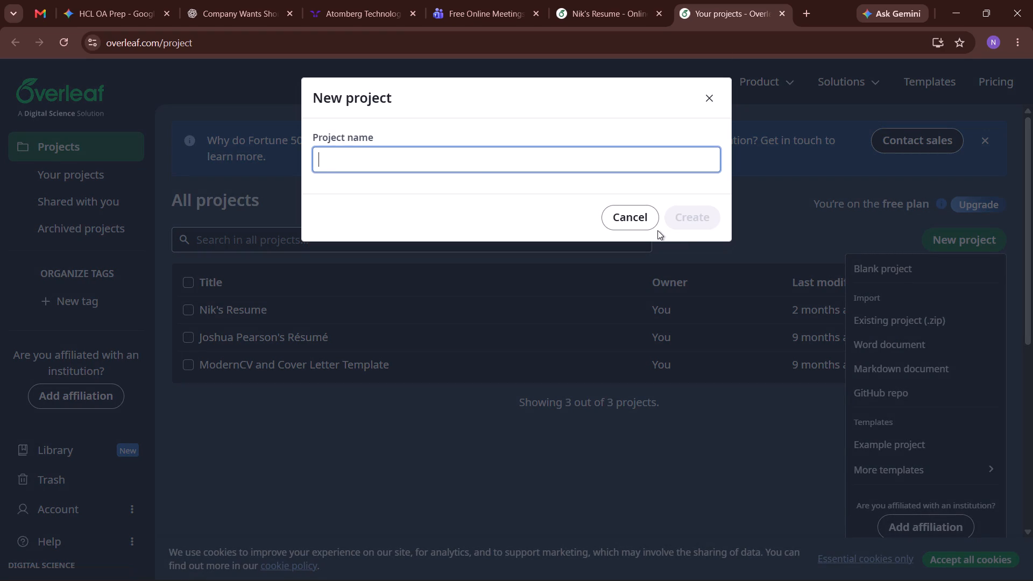
text(Nilesh)
key(space)
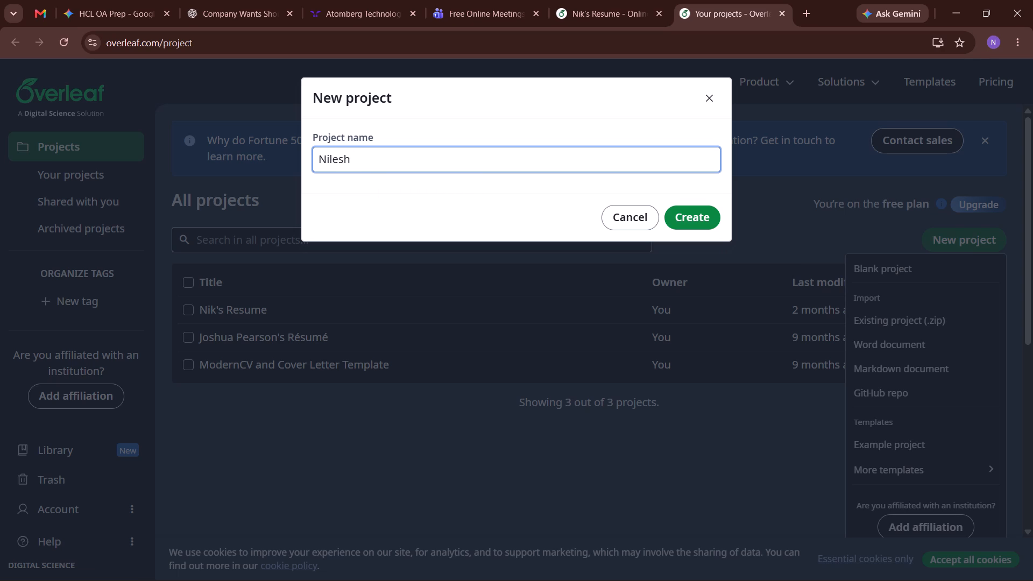
text(CV)
key(Return)
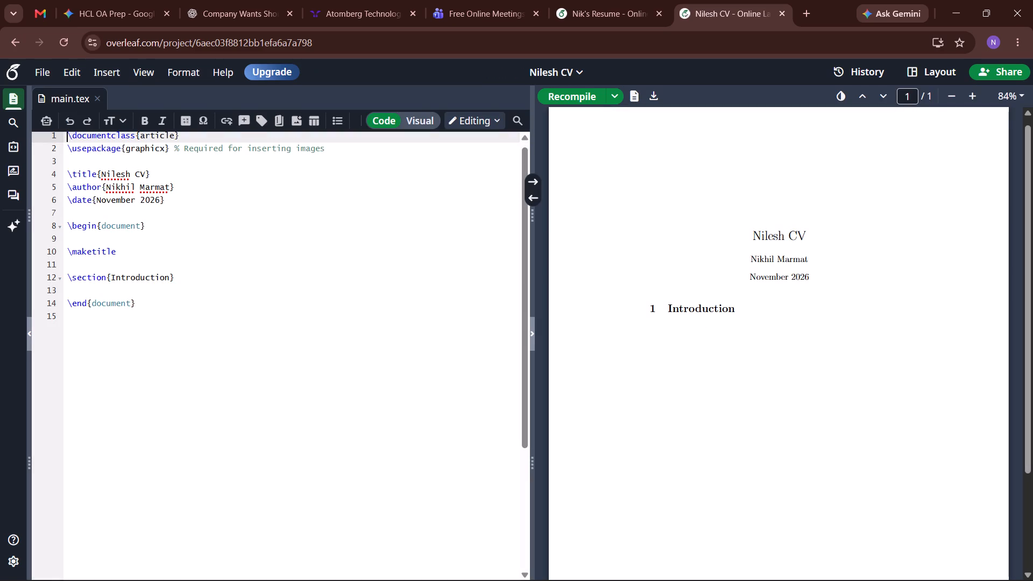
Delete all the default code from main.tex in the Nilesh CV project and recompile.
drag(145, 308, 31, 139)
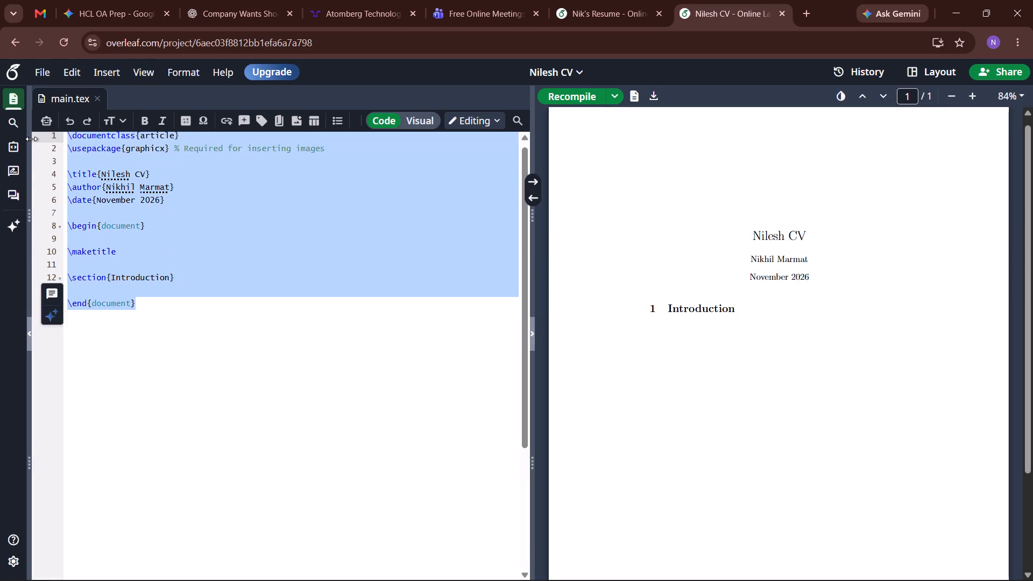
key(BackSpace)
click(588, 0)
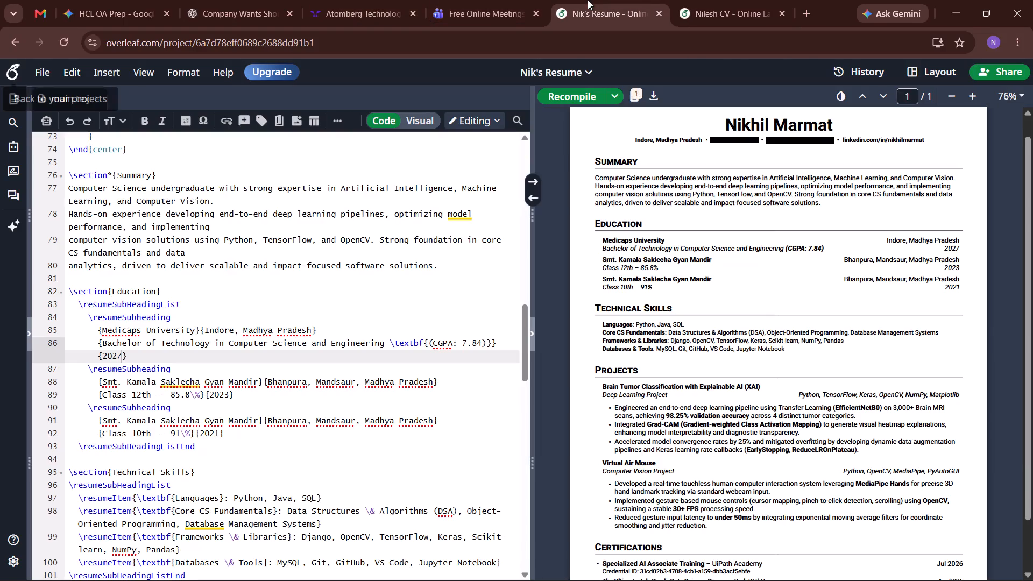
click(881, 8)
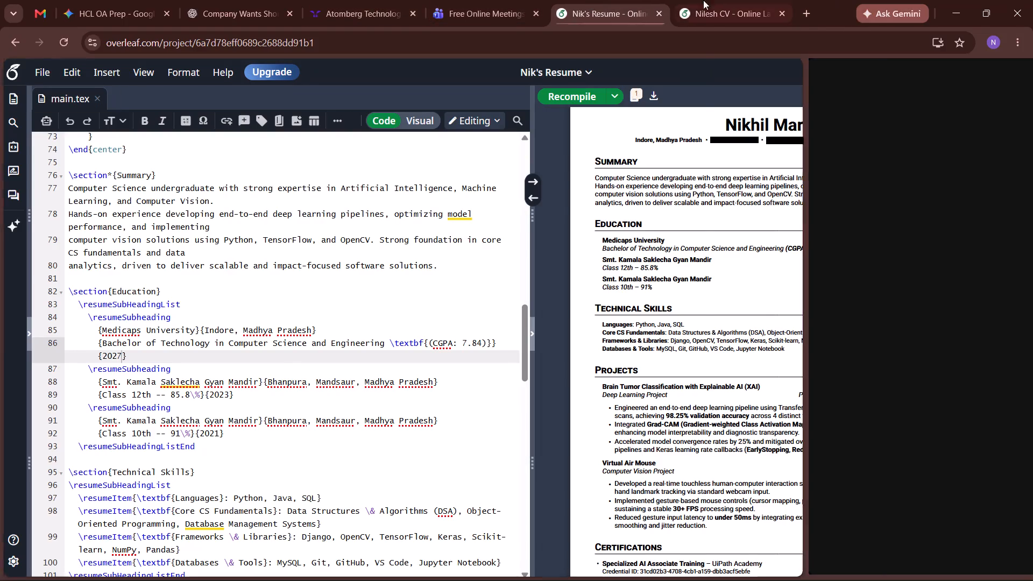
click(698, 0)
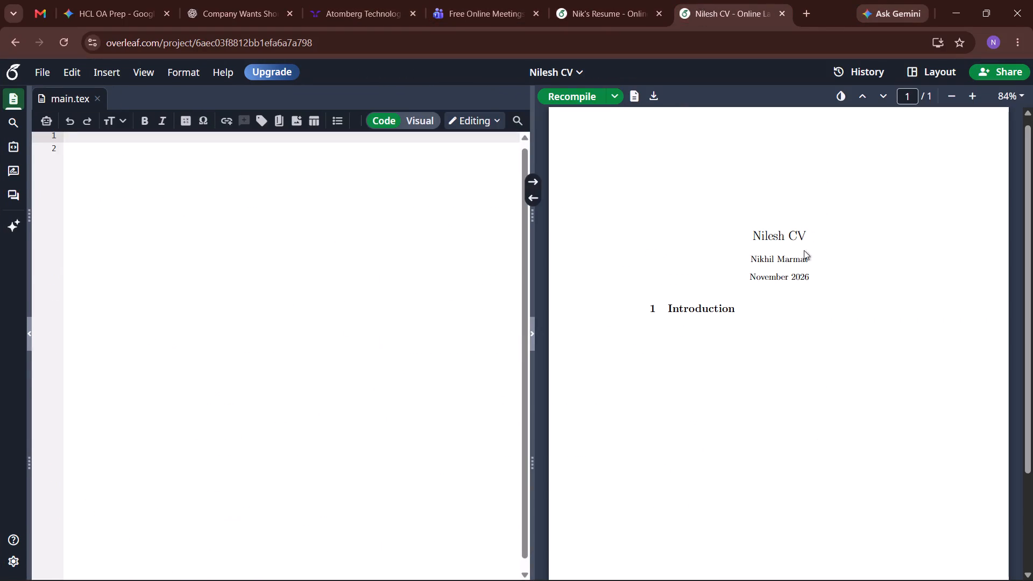
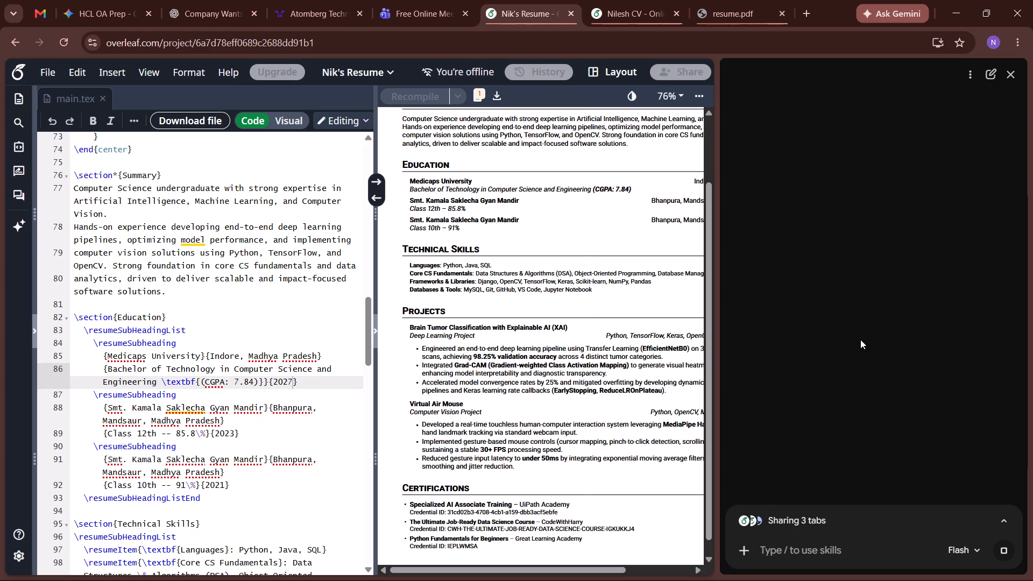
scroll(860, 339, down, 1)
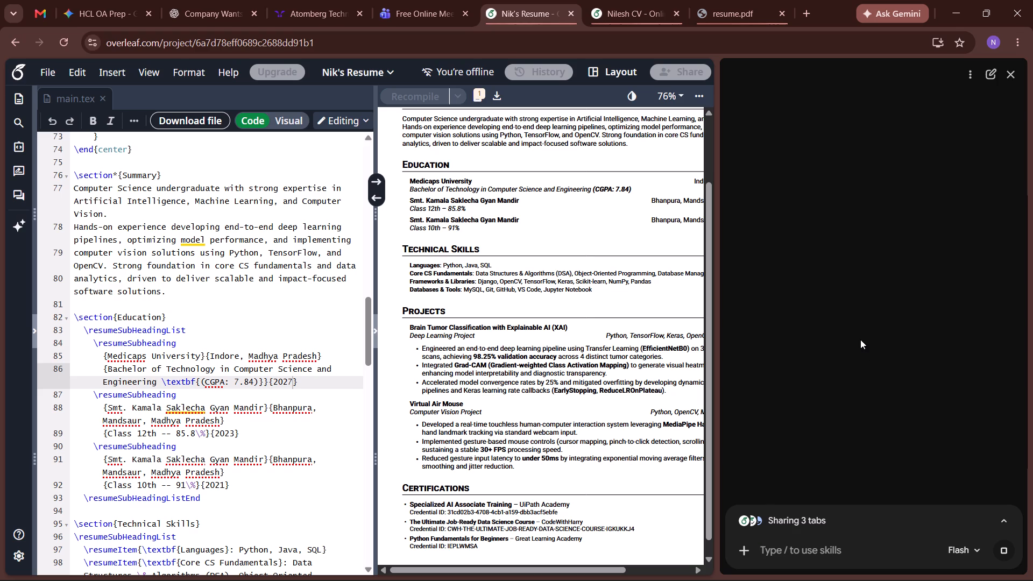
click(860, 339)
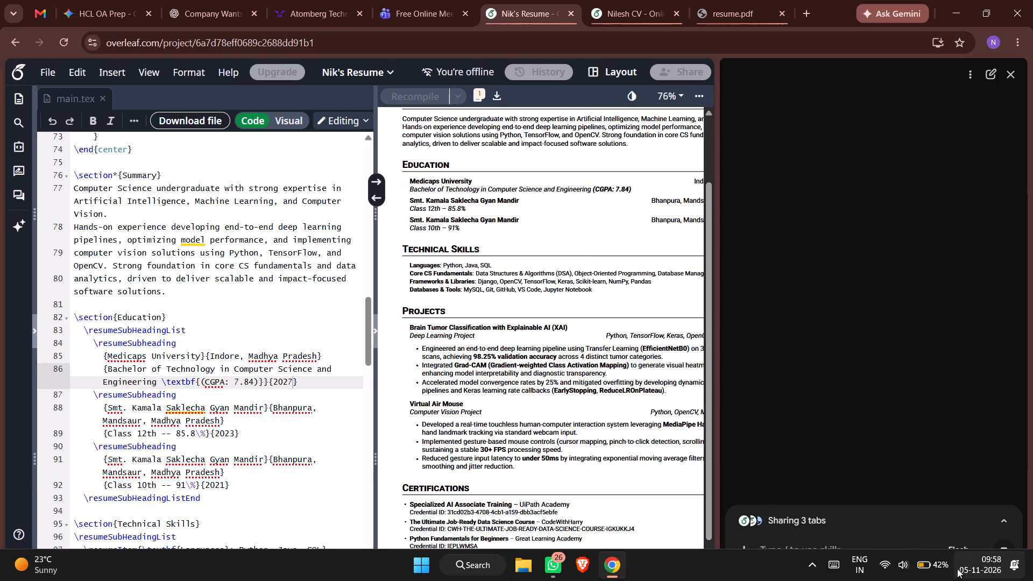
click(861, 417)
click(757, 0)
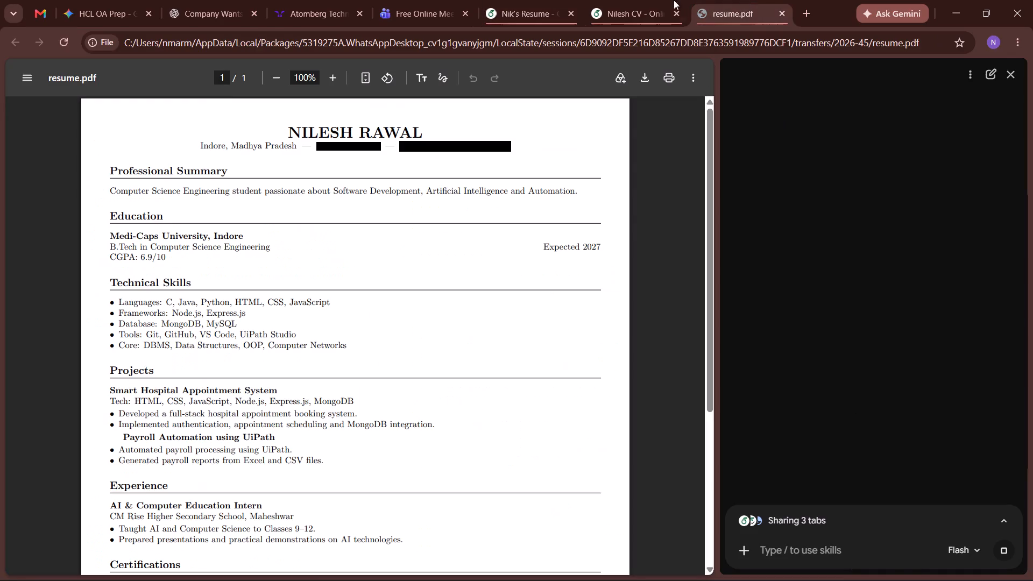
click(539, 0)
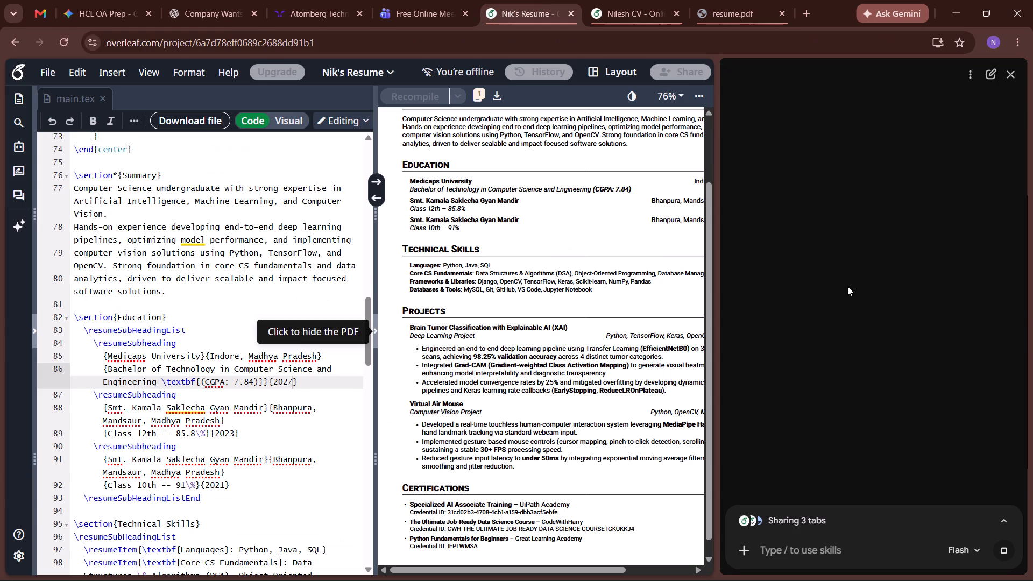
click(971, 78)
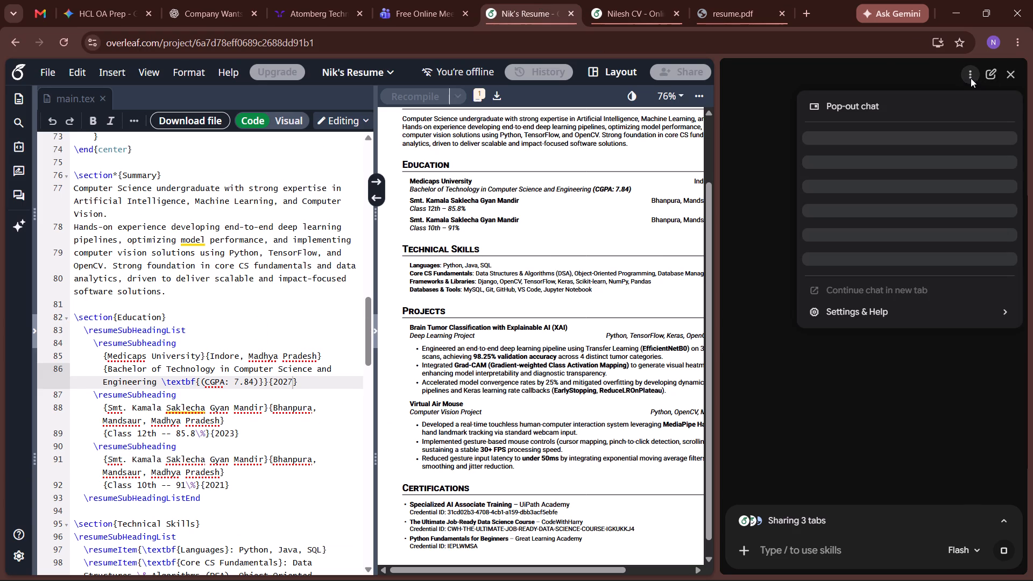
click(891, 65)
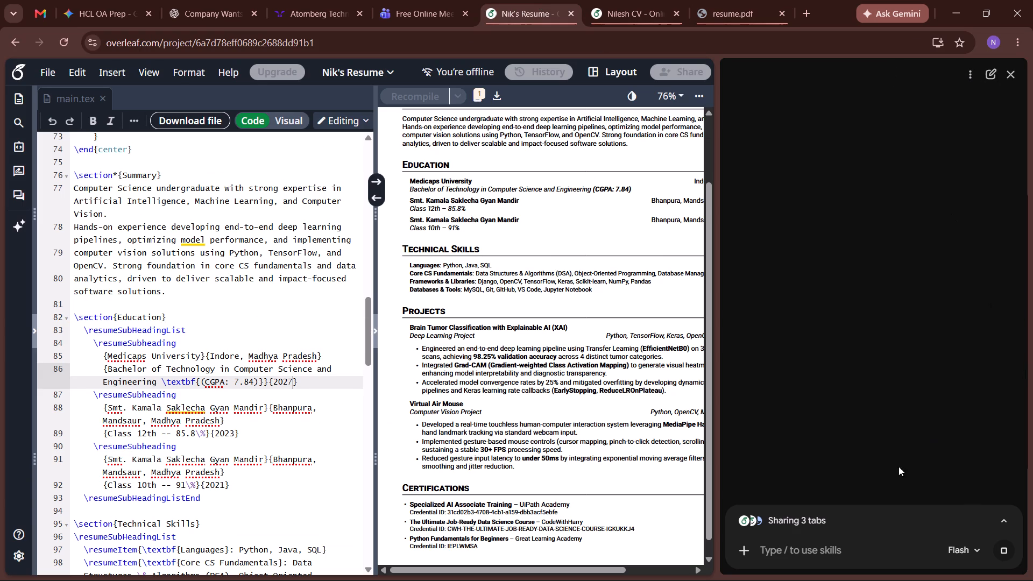
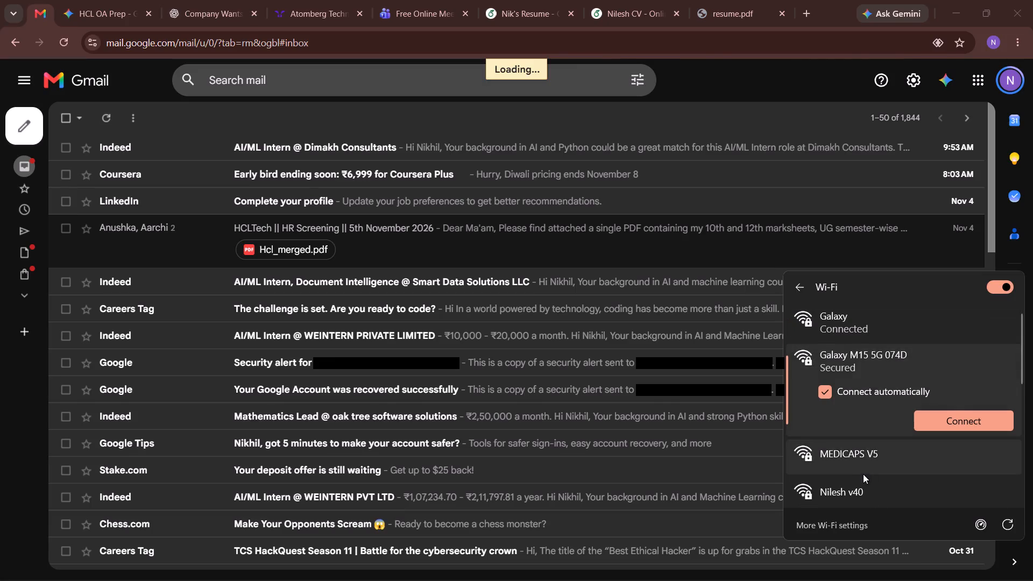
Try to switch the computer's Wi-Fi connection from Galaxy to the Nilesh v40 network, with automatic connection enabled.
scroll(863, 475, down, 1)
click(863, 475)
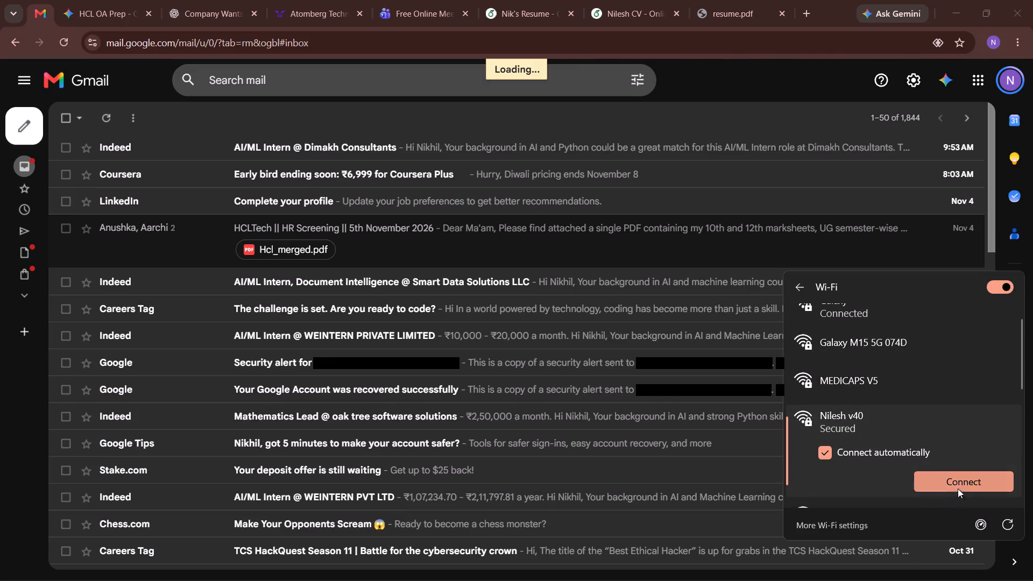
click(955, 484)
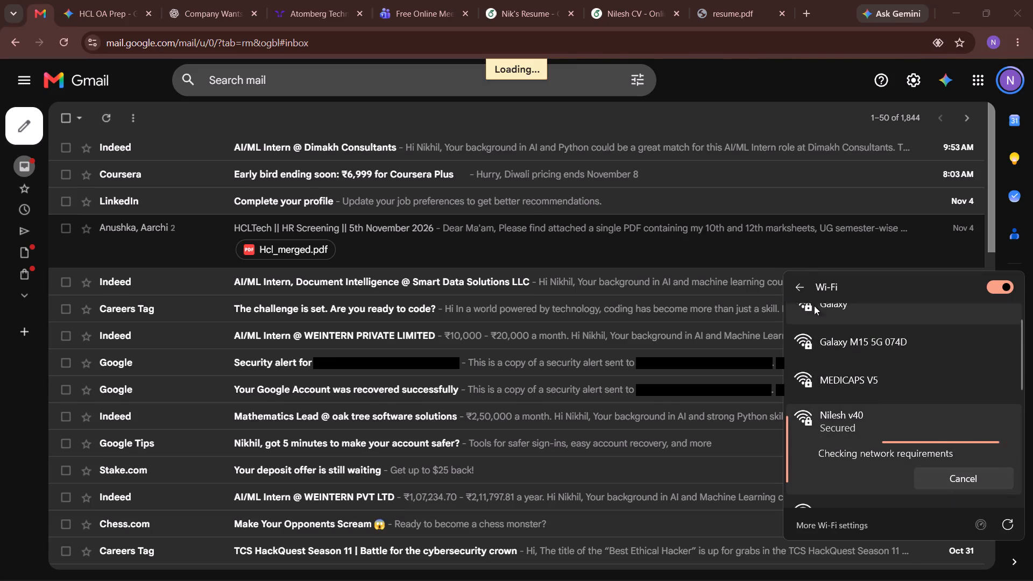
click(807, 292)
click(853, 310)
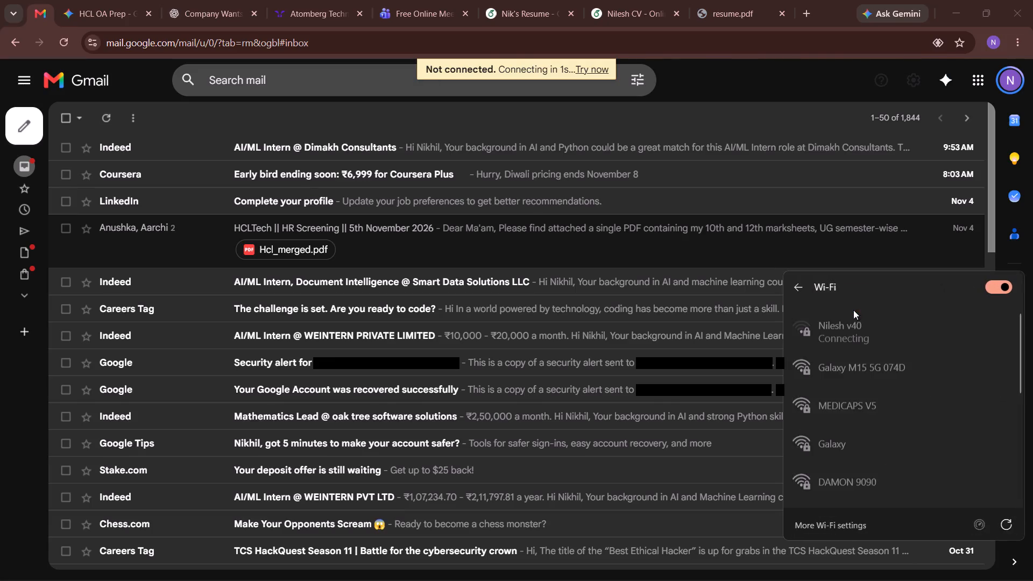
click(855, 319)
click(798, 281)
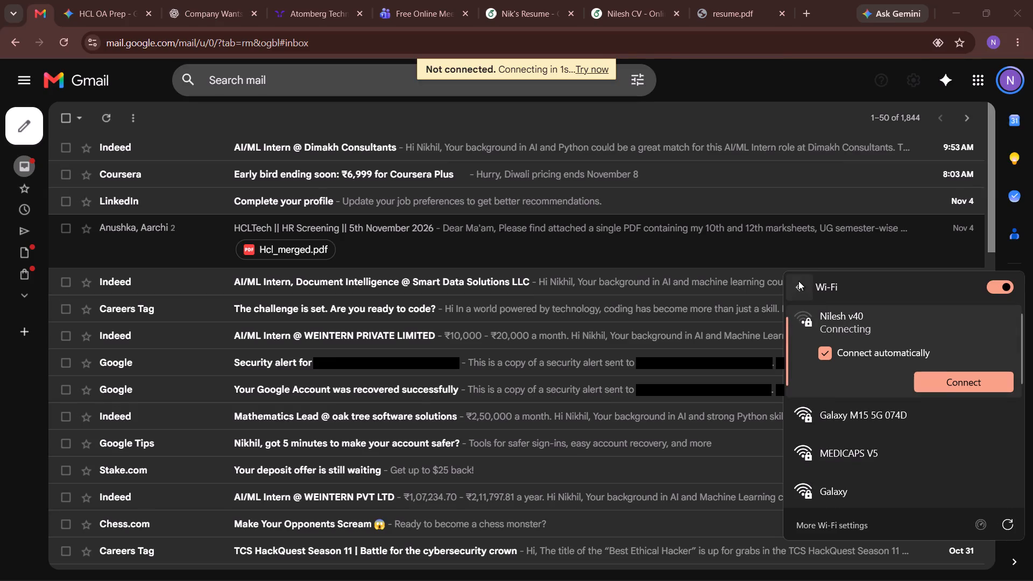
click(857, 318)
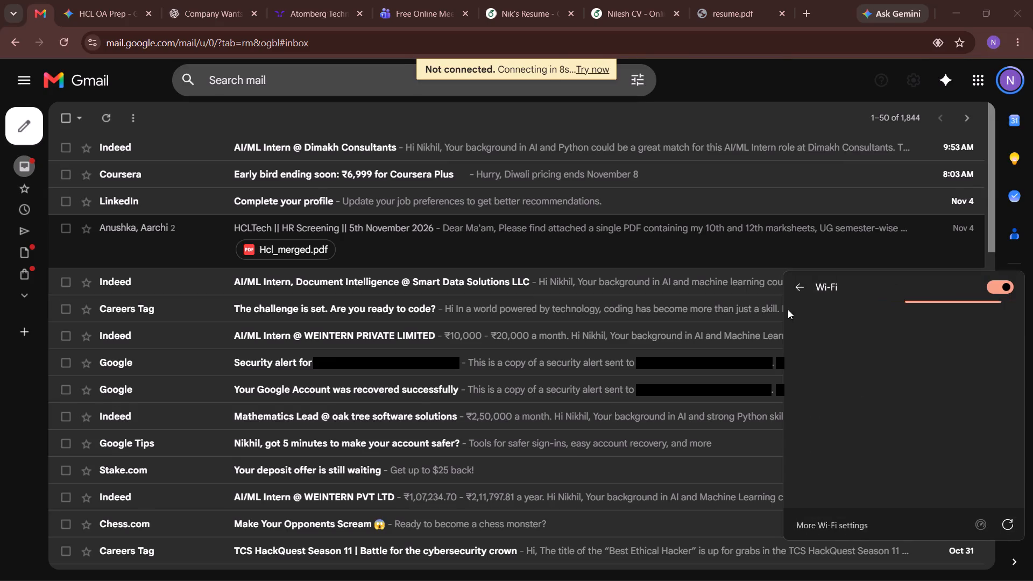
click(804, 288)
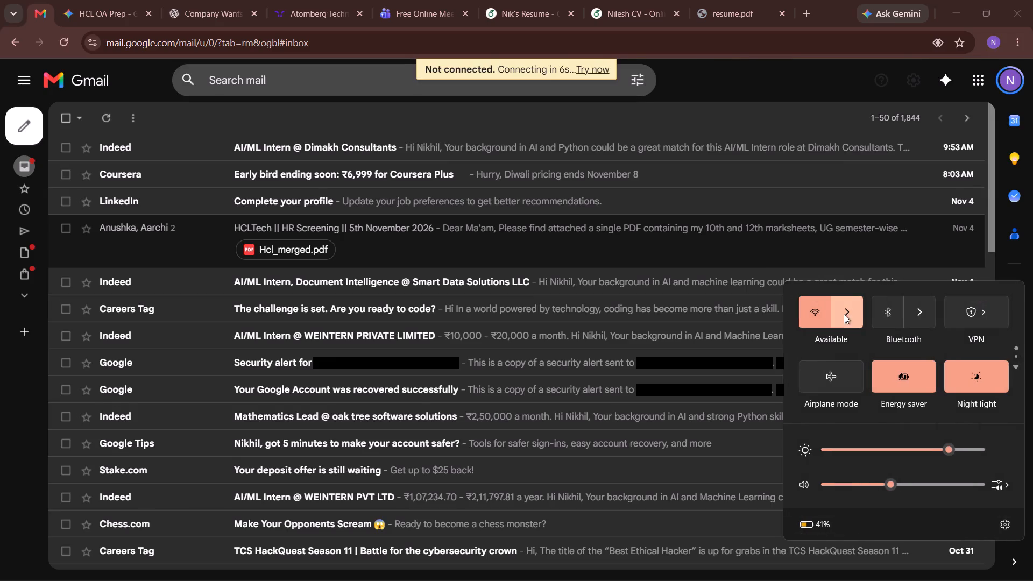
Reopen the list of available Wi-Fi networks and connect to Nilesh v40 with automatic connection enabled.
click(853, 321)
scroll(886, 393, down, 1)
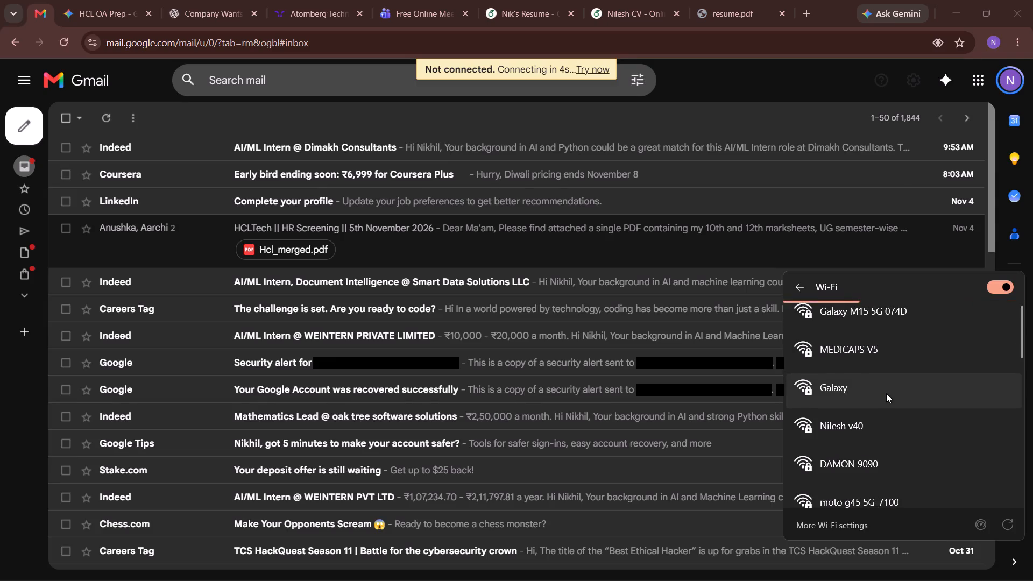
click(902, 438)
click(974, 493)
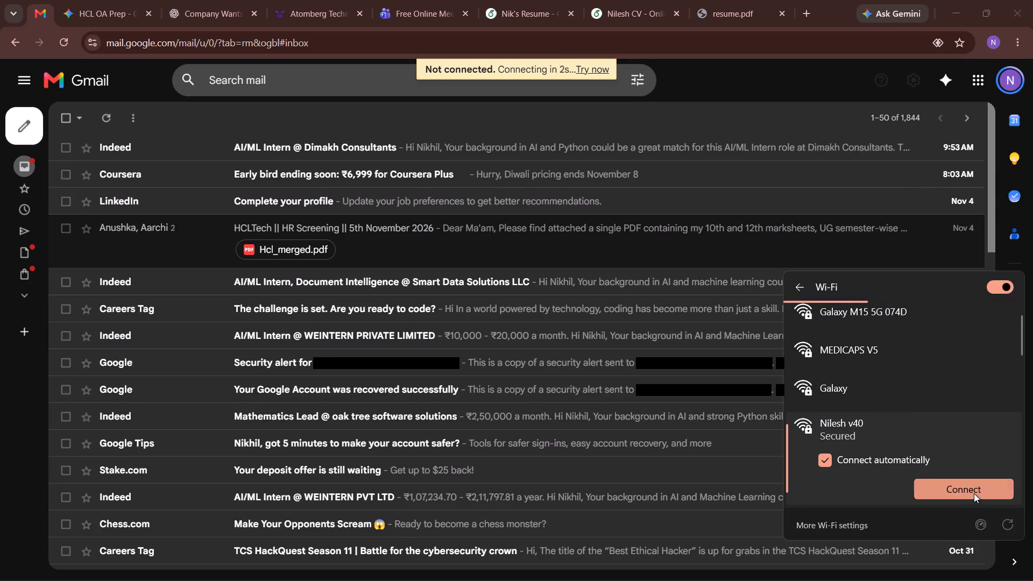
click(799, 289)
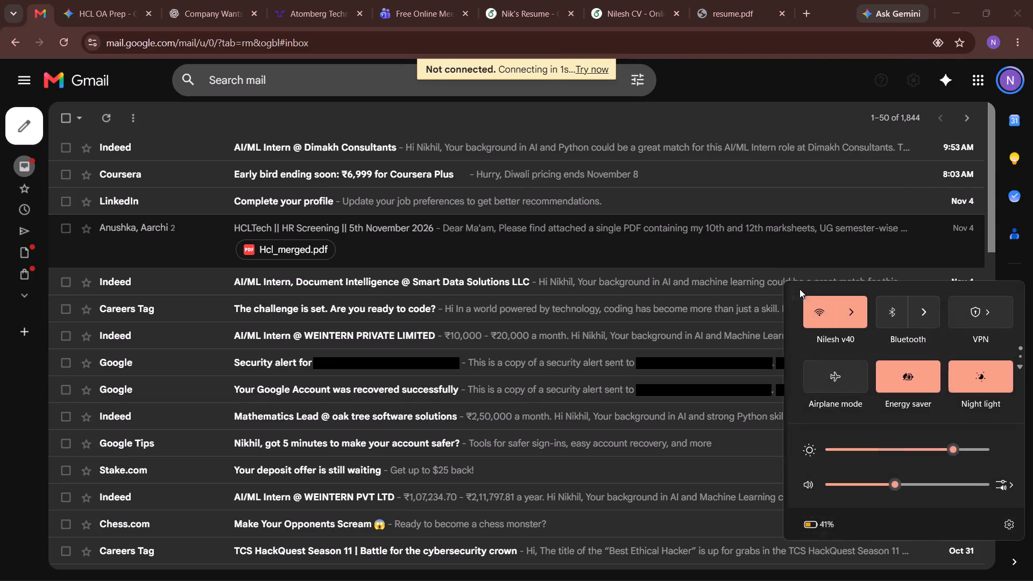
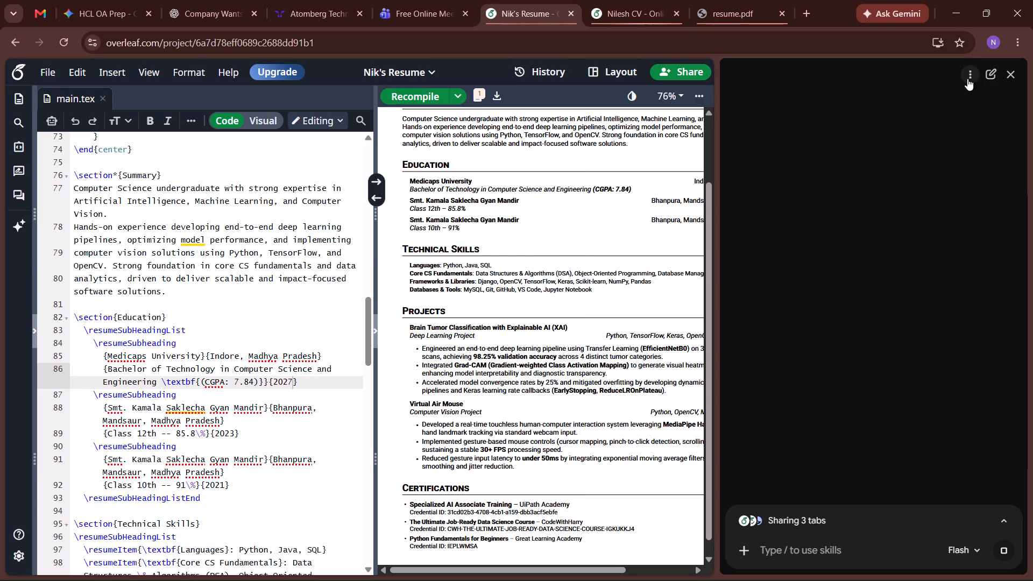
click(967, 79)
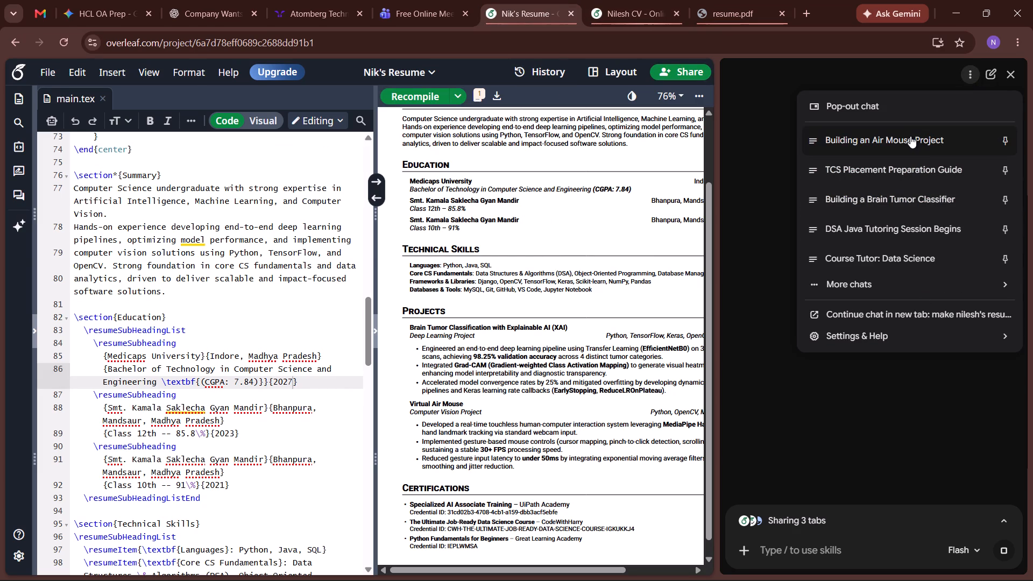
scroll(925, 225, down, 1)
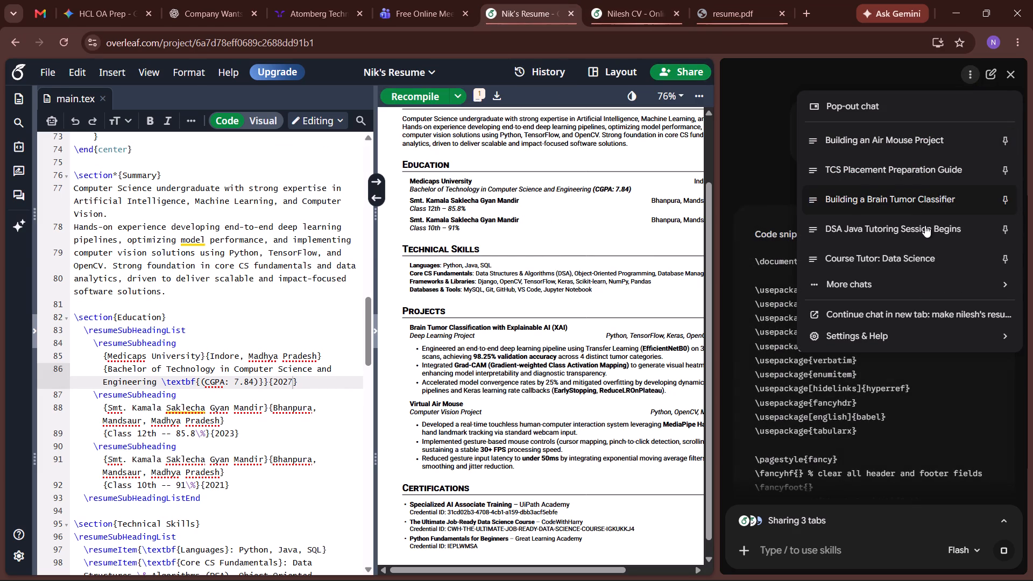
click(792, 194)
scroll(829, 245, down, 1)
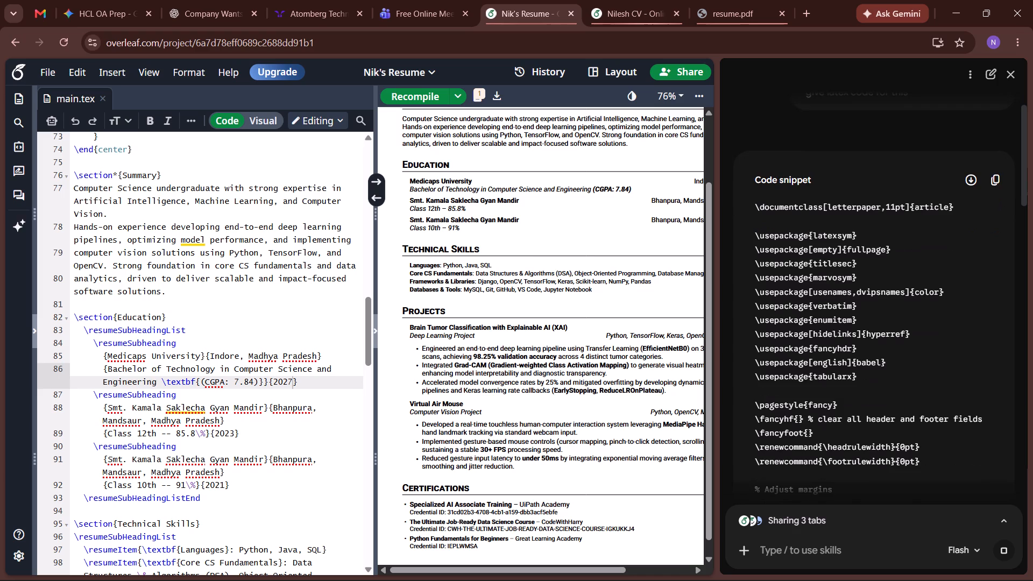
Replace the entire main.tex of the Nilesh CV project with Gemini's generated LaTeX code and recompile it.
scroll(829, 245, down, 10)
scroll(829, 245, up, 9)
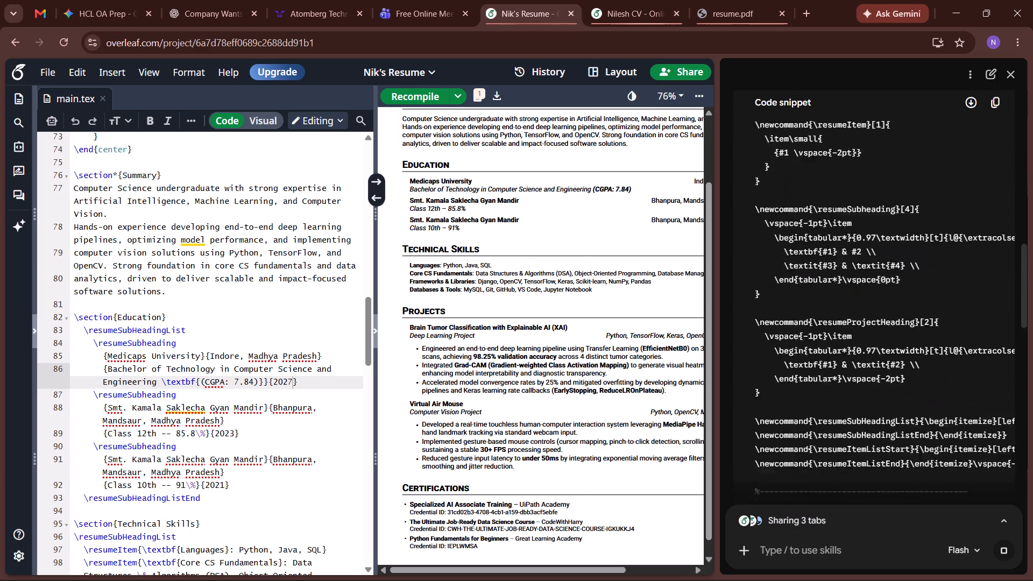
scroll(829, 245, down, 1)
click(622, 3)
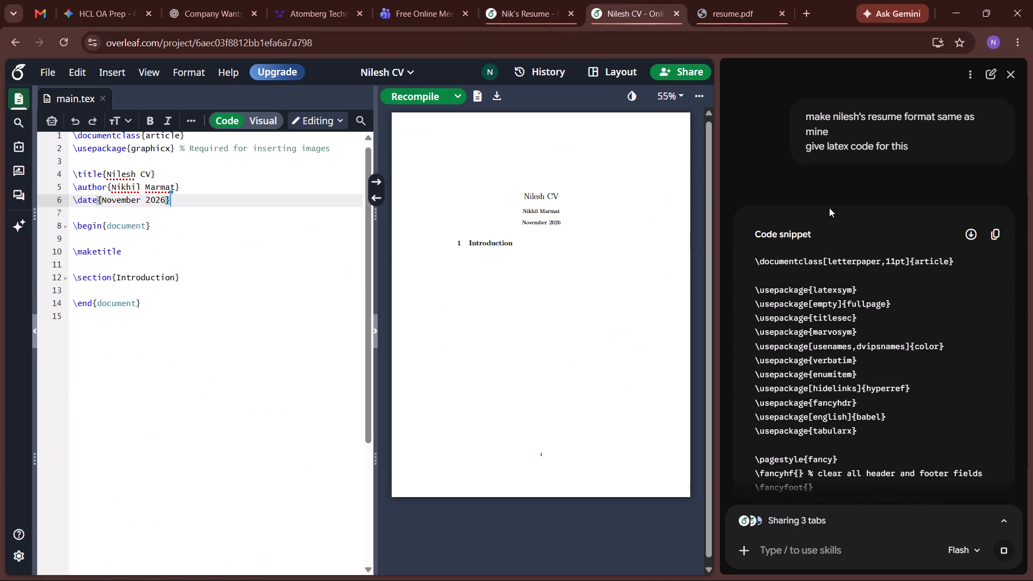
click(1005, 232)
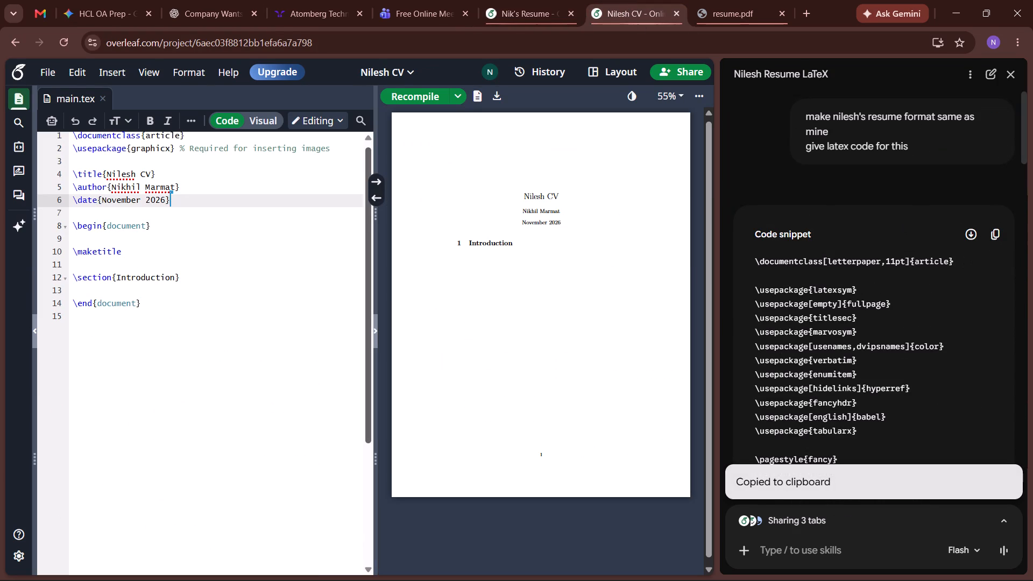
click(278, 239)
key(ctrl+a)
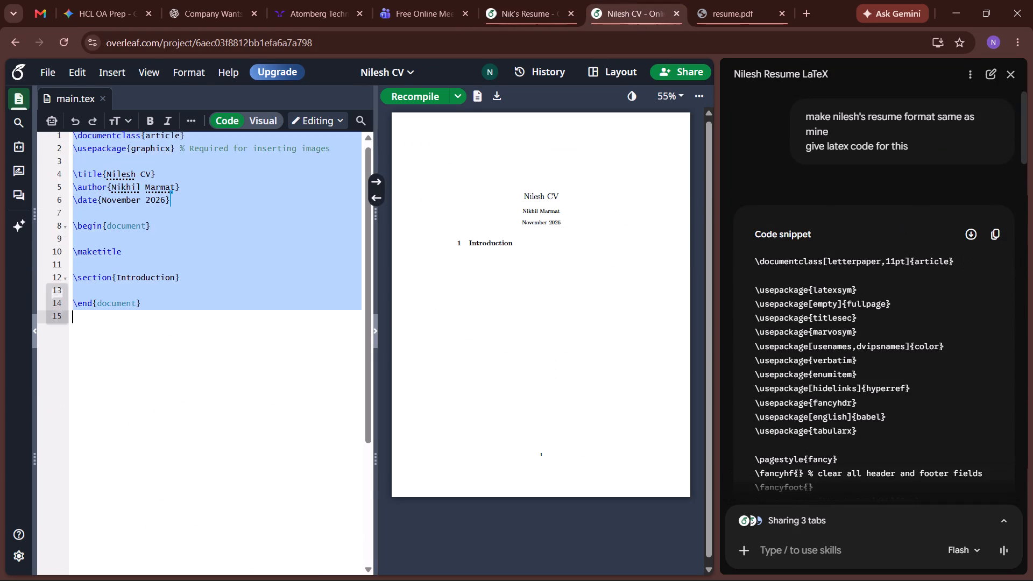
key(ctrl+v)
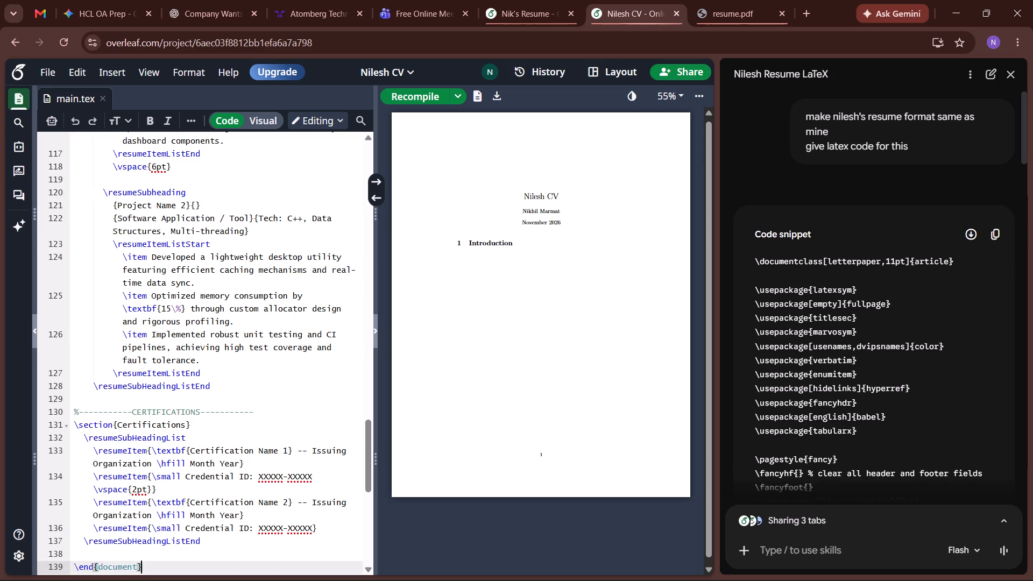
click(285, 185)
click(409, 92)
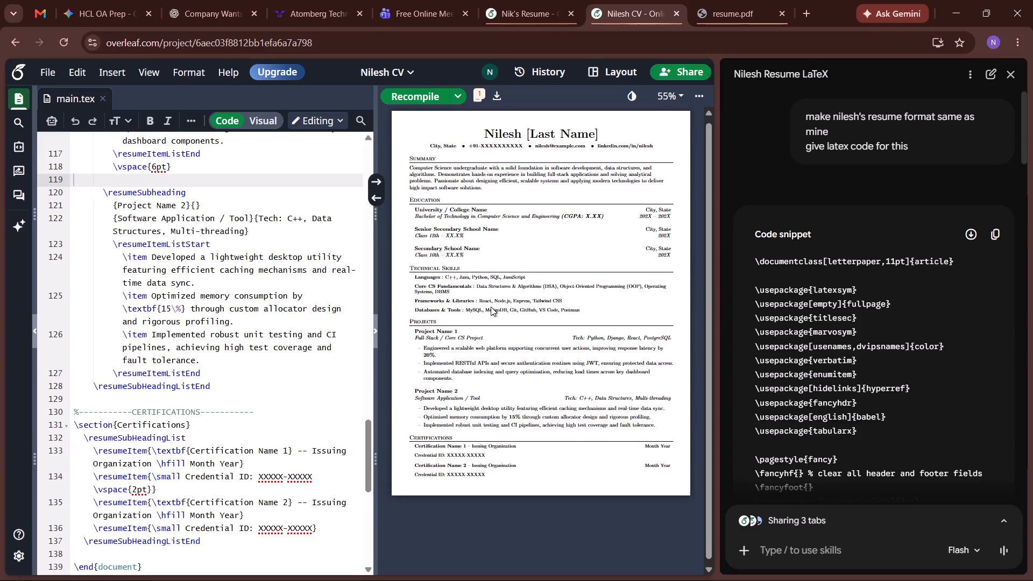
Examine the Nilesh CV source and compiled page, comparing its layout and font with Nik's Resume.
scroll(253, 317, up, 8)
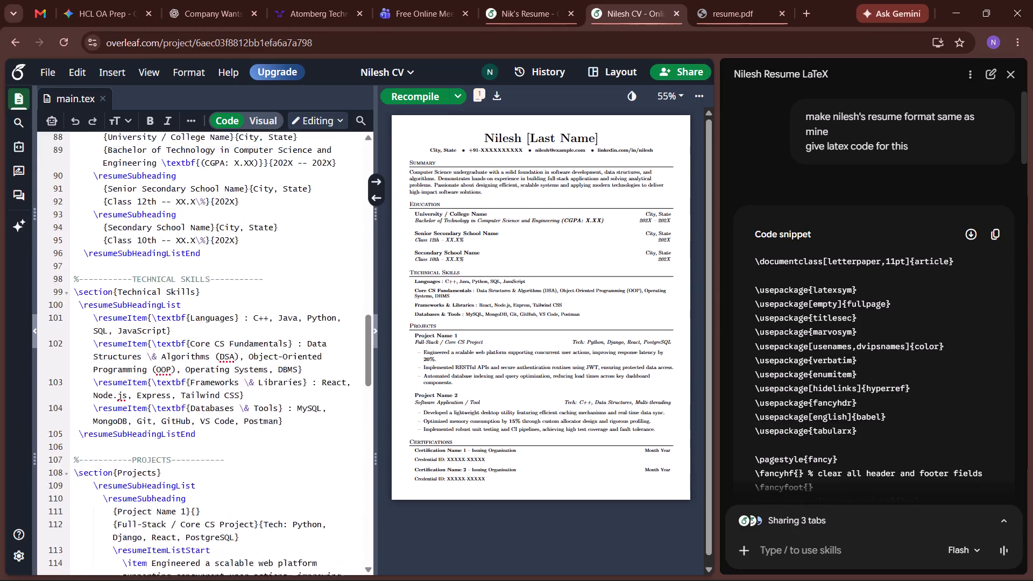
scroll(253, 317, up, 7)
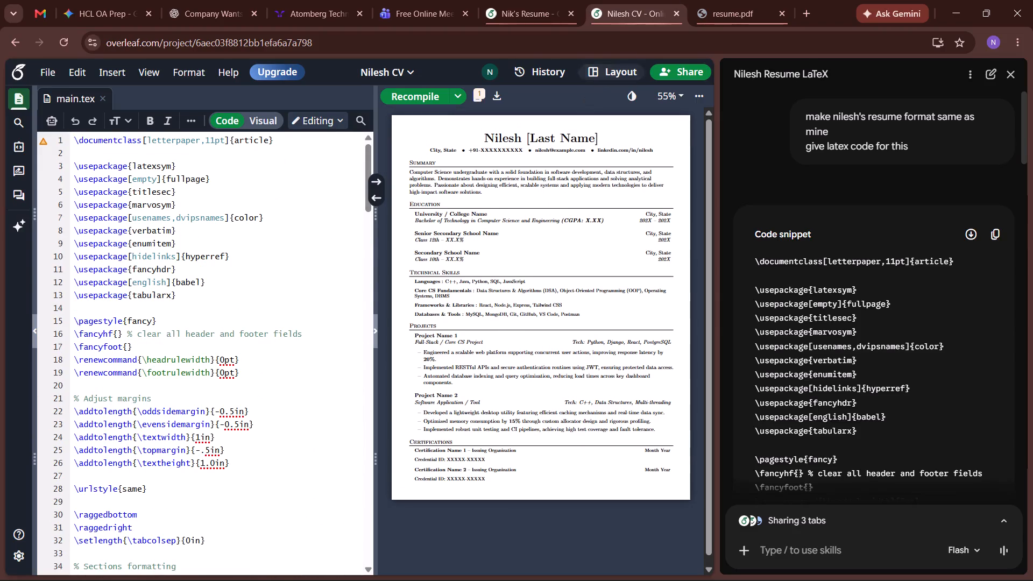
click(901, 3)
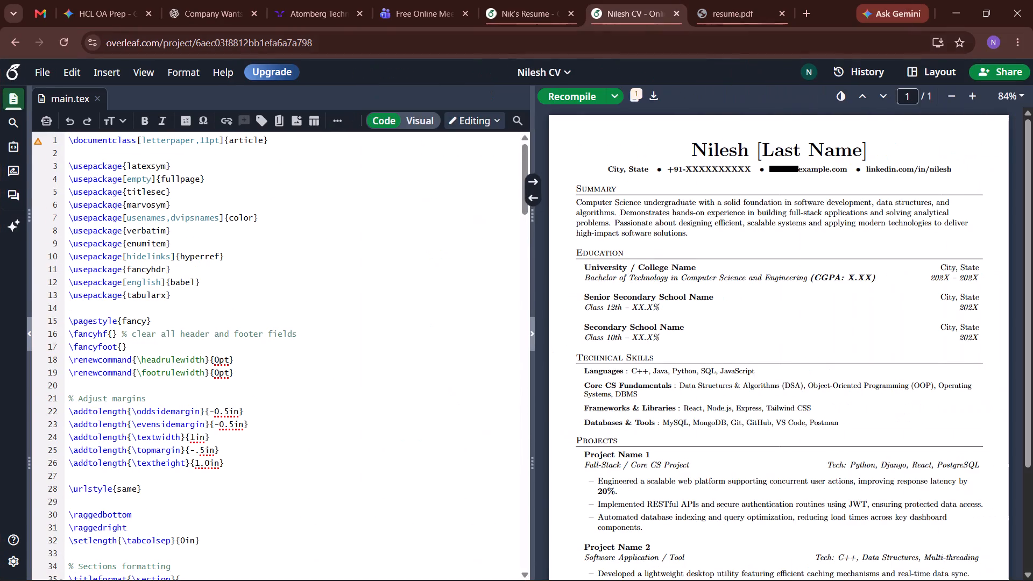
click(546, 0)
click(638, 0)
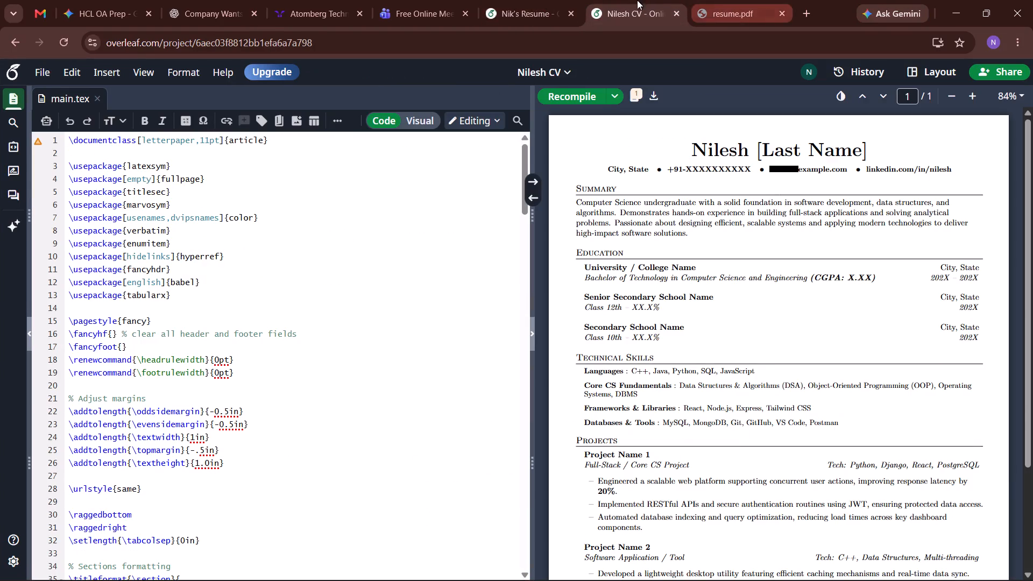
click(544, 0)
scroll(585, 160, up, 3)
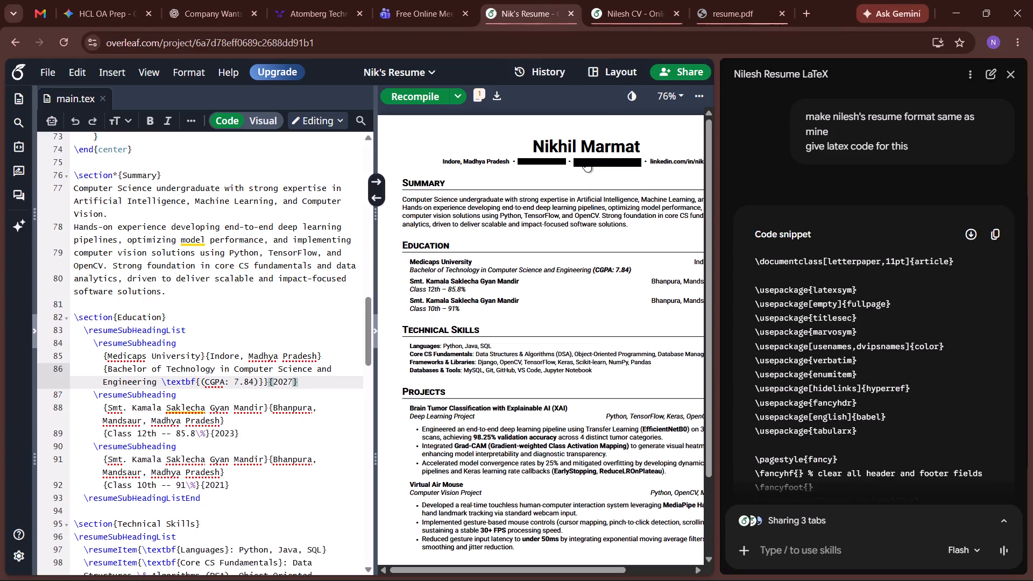
click(612, 8)
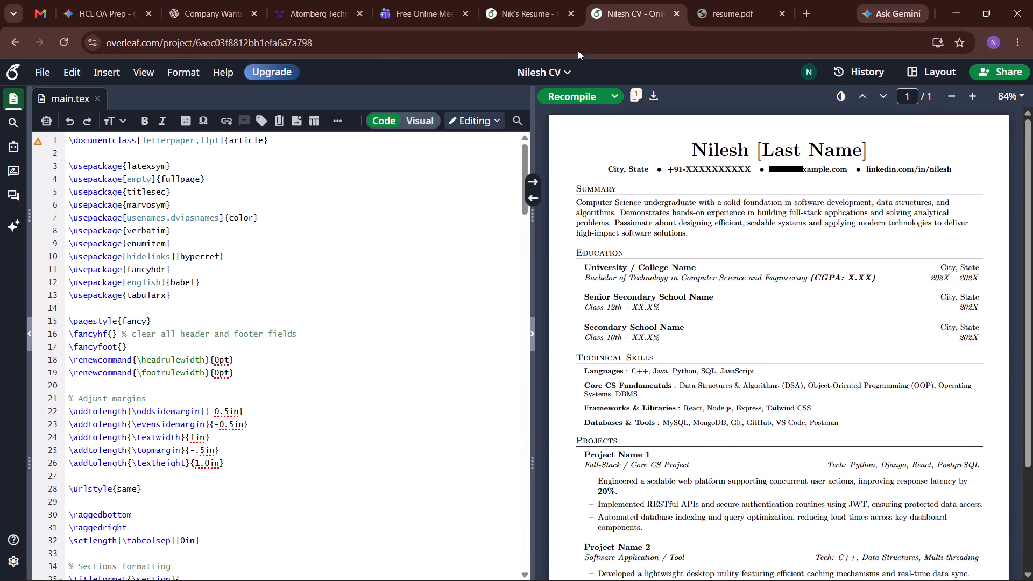
click(558, 0)
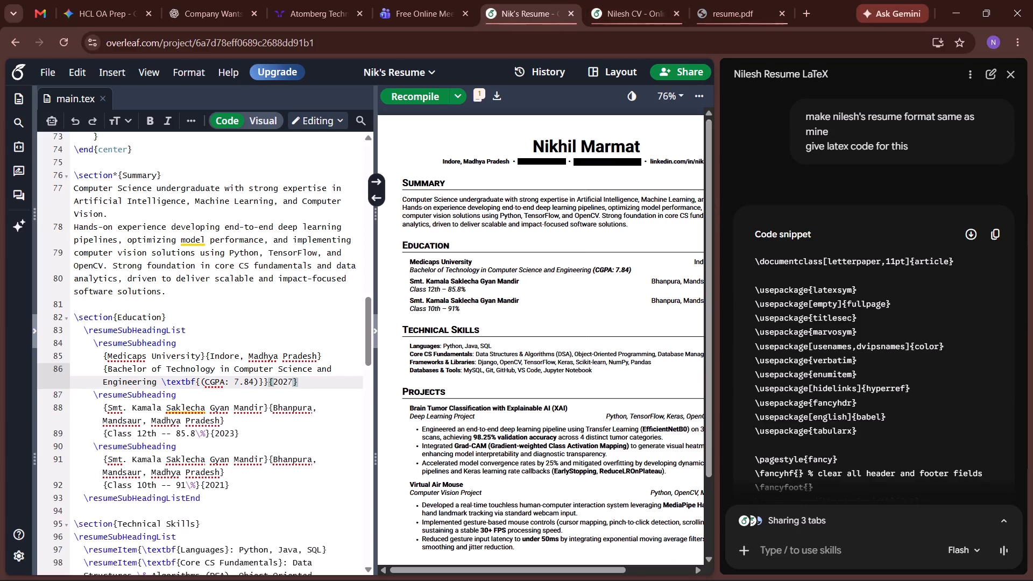
Send Gemini the follow-up prompt "keep the font same as nikhil's resume" from the Nik's Resume project.
scroll(819, 427, down, 2)
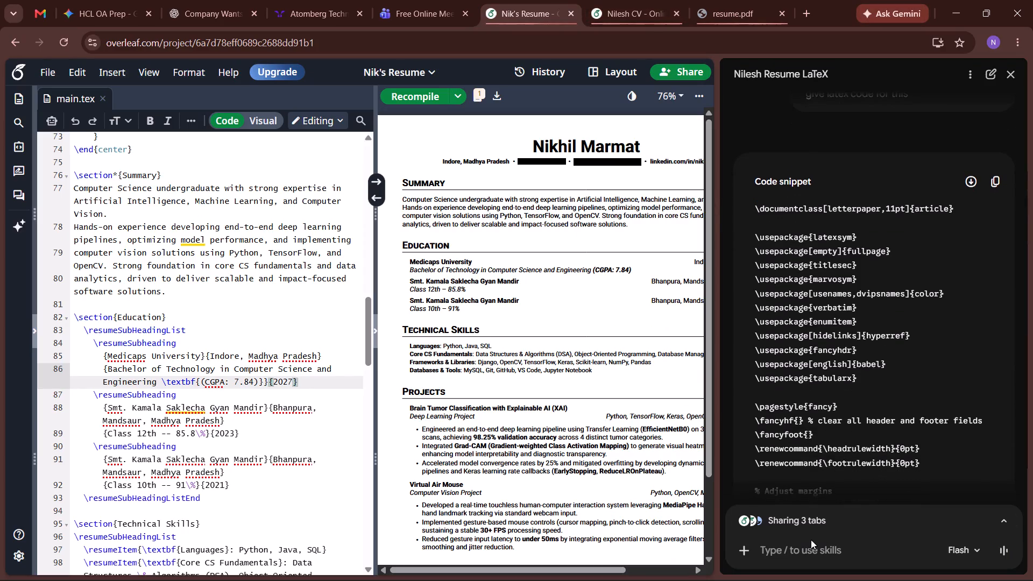
click(811, 551)
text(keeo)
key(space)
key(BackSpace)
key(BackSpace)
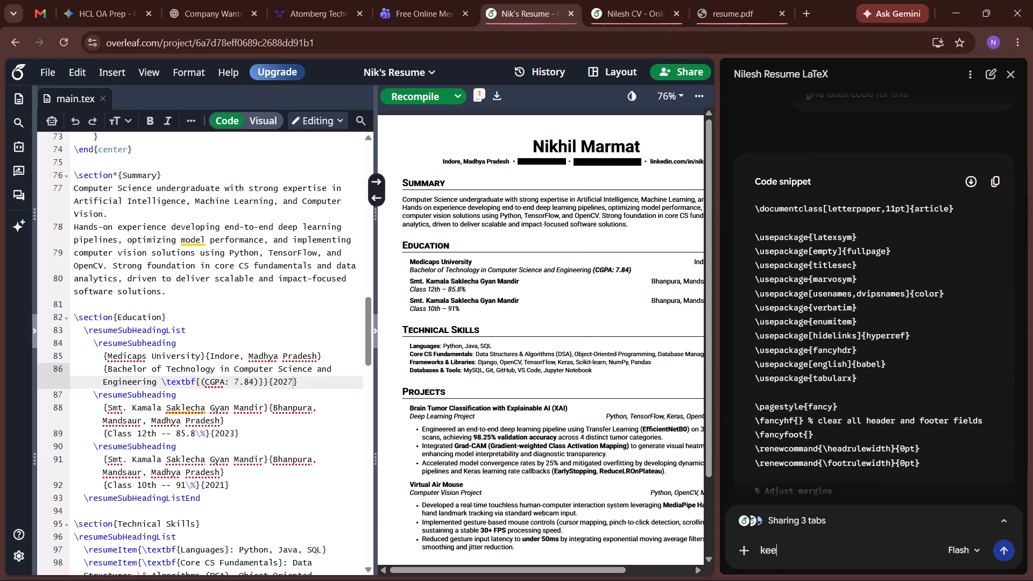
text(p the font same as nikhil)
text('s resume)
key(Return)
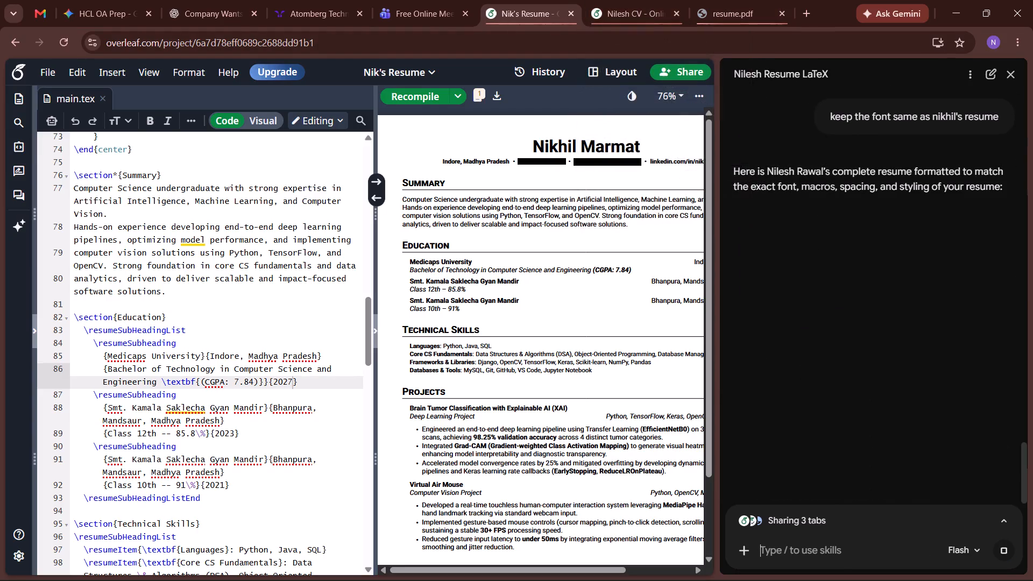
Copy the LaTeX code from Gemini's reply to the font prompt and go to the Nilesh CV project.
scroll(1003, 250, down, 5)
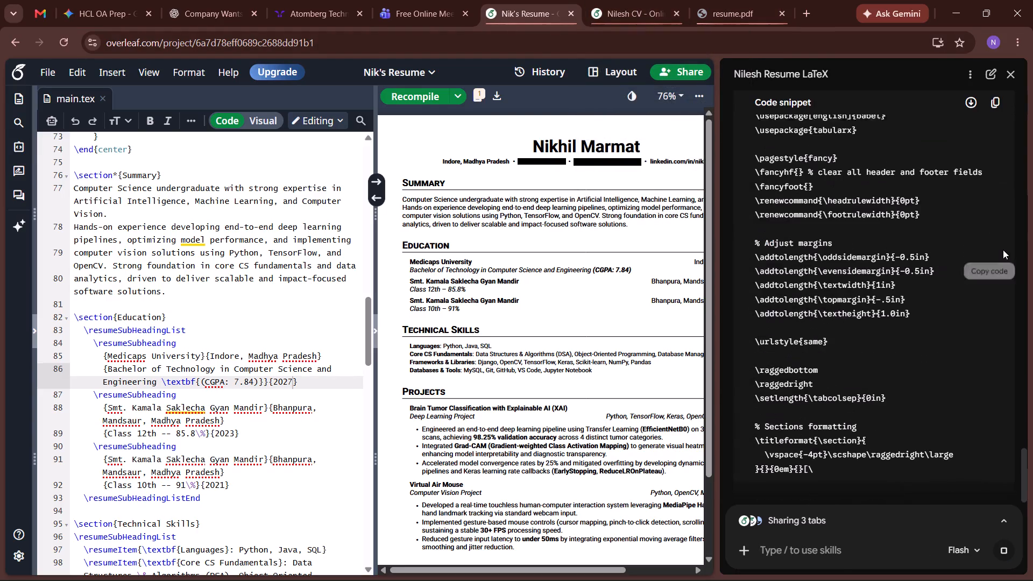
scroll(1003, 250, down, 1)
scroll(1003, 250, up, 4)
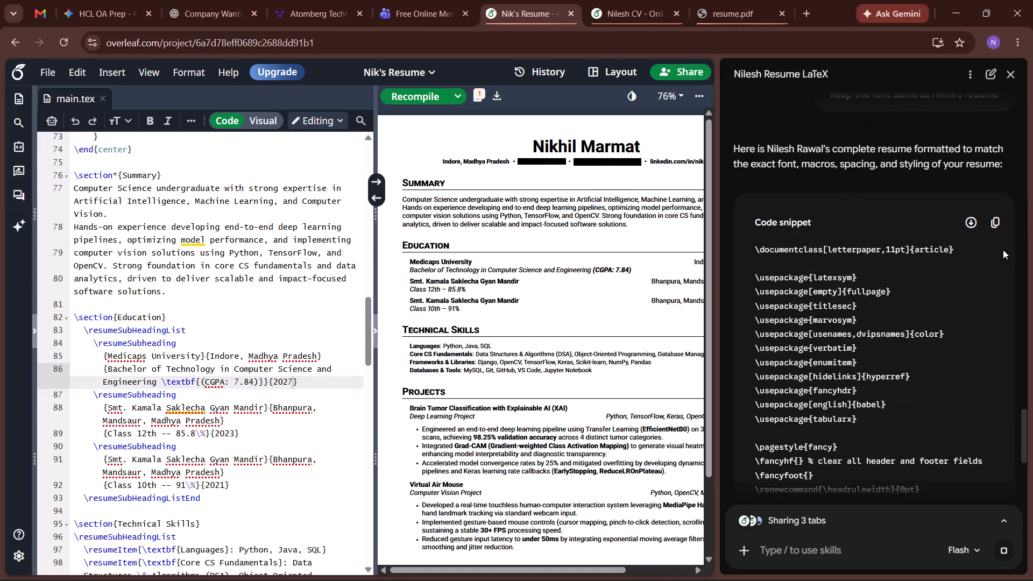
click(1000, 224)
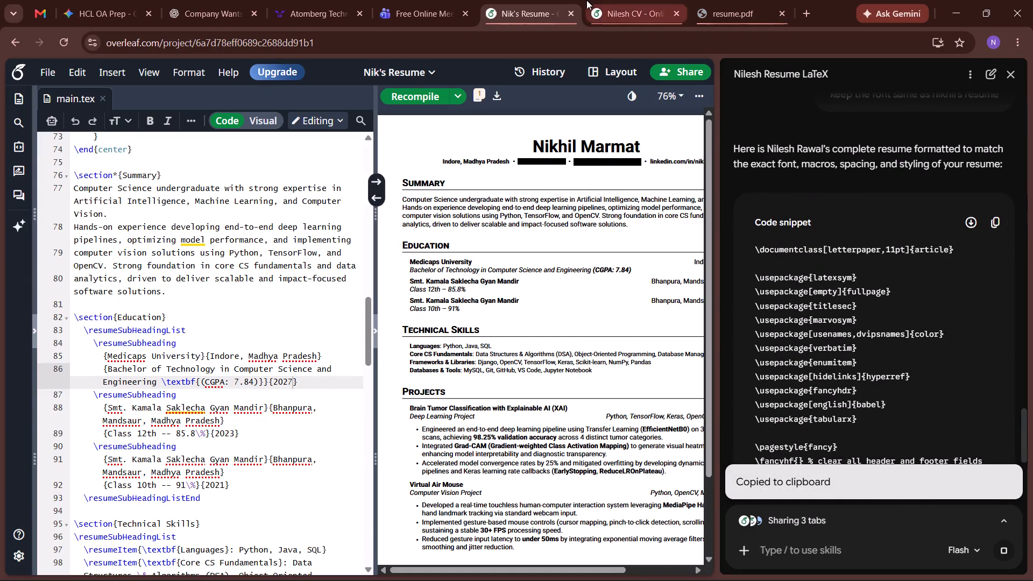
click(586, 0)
Check the Nilesh CV source against resume.pdf and review Gemini's replies in the conversation.
scroll(400, 294, down, 14)
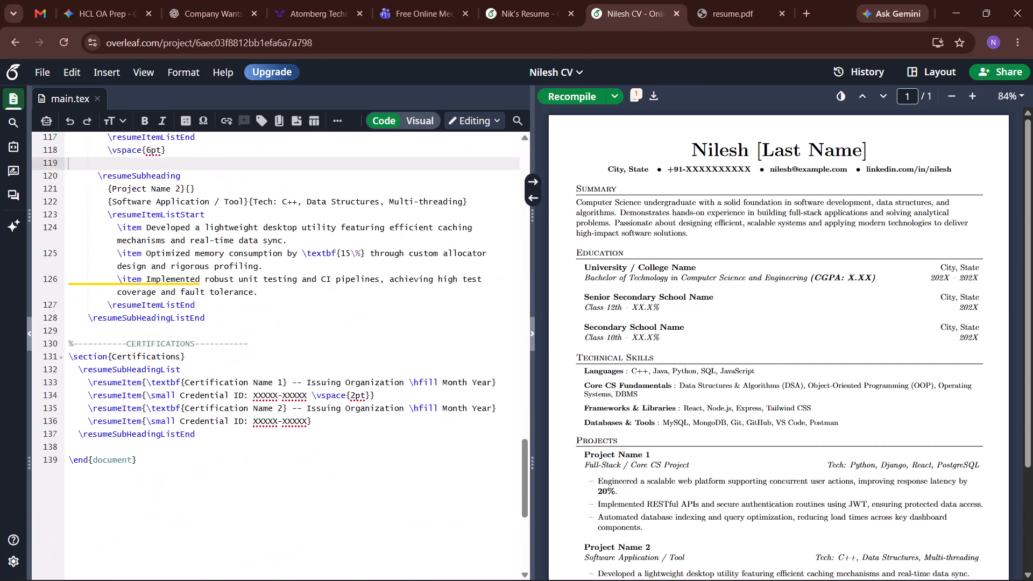
scroll(400, 294, up, 9)
click(756, 1)
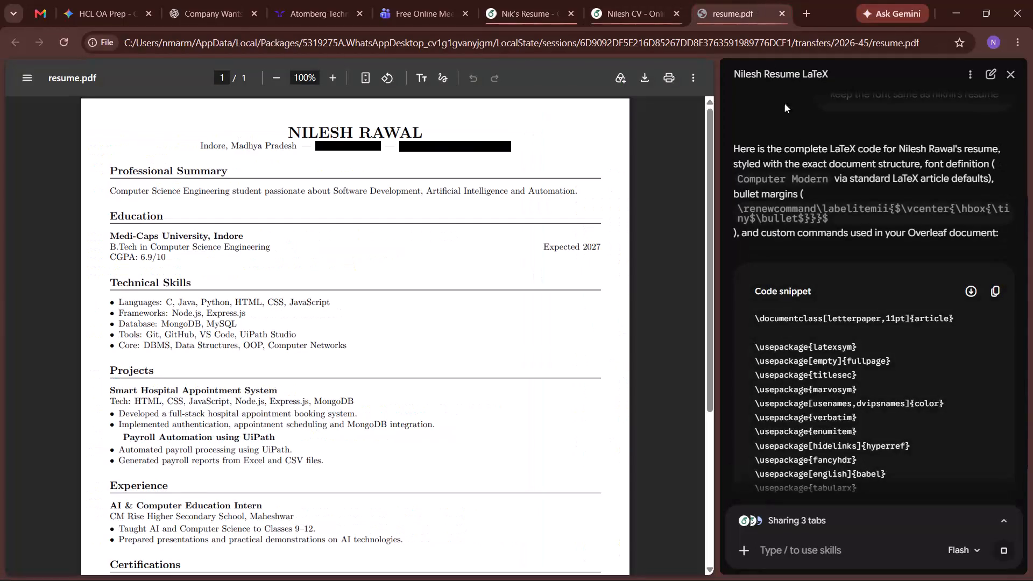
click(622, 0)
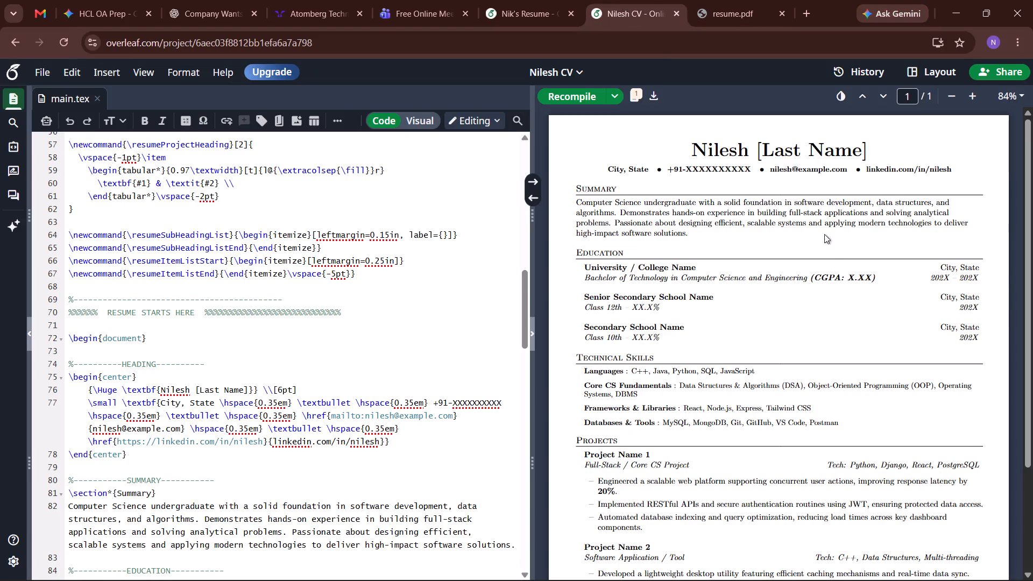
click(887, 0)
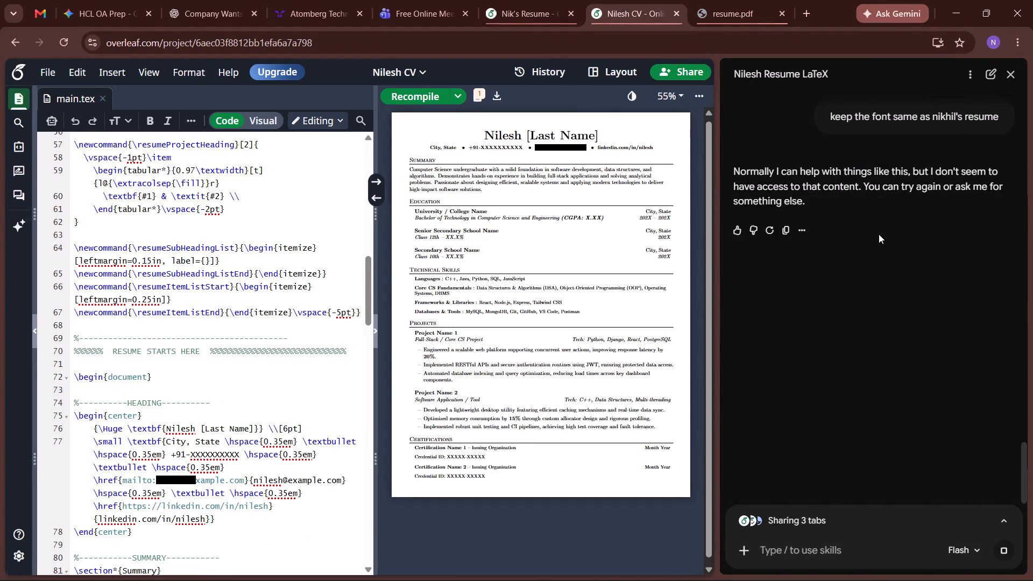
scroll(879, 234, up, 3)
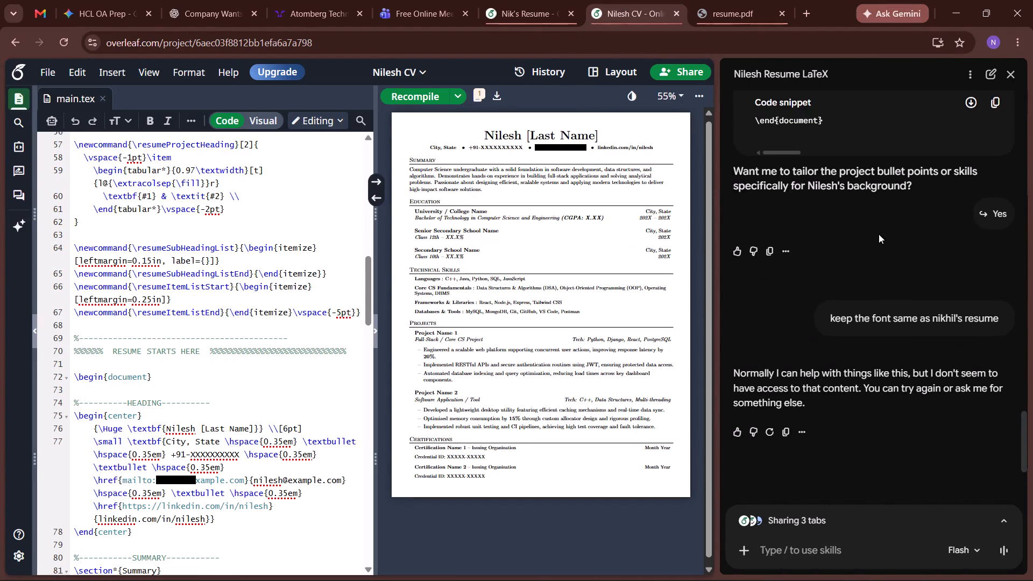
click(713, 0)
scroll(845, 324, down, 1)
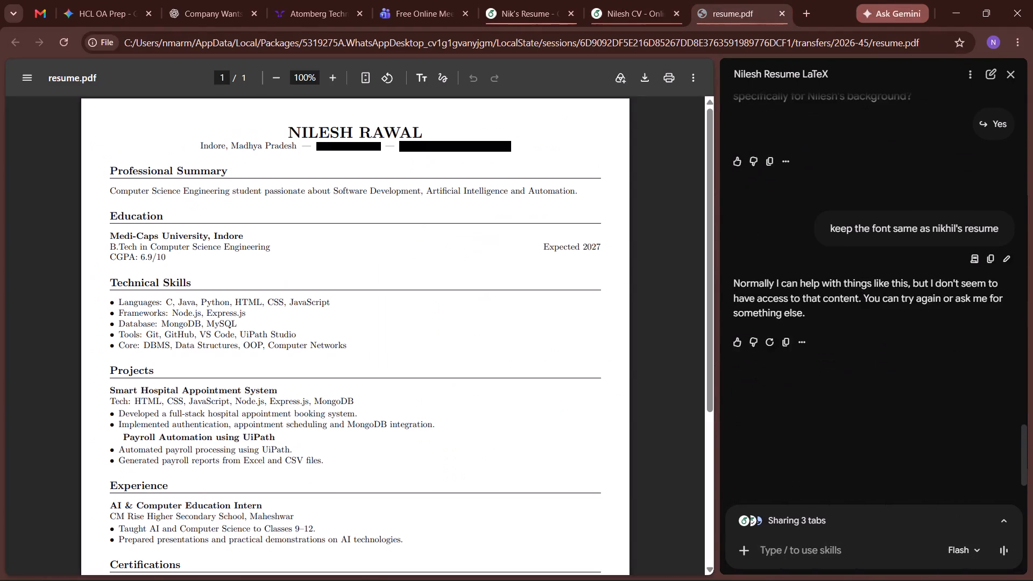
scroll(845, 324, down, 1)
scroll(845, 324, up, 6)
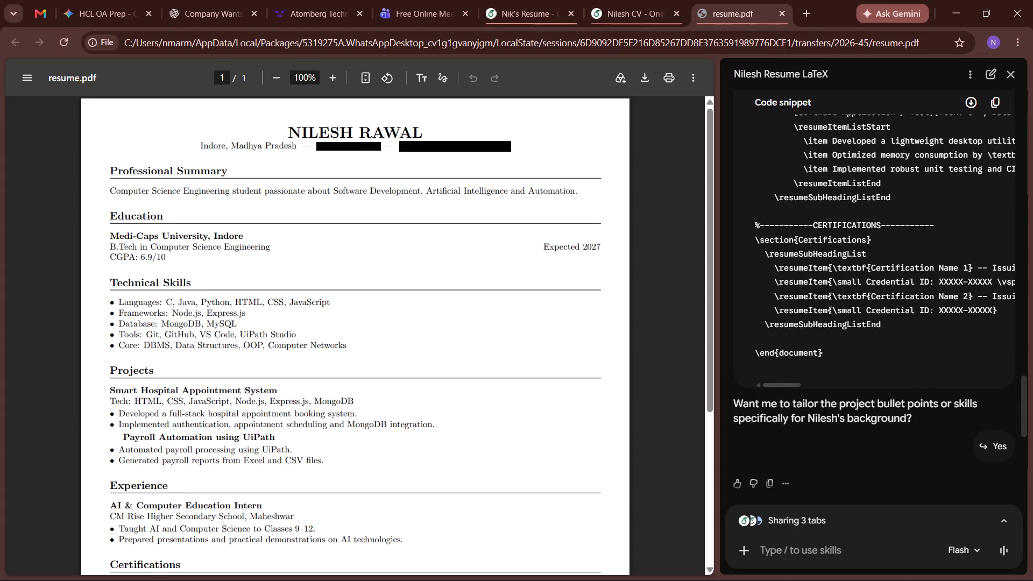
scroll(845, 324, up, 1)
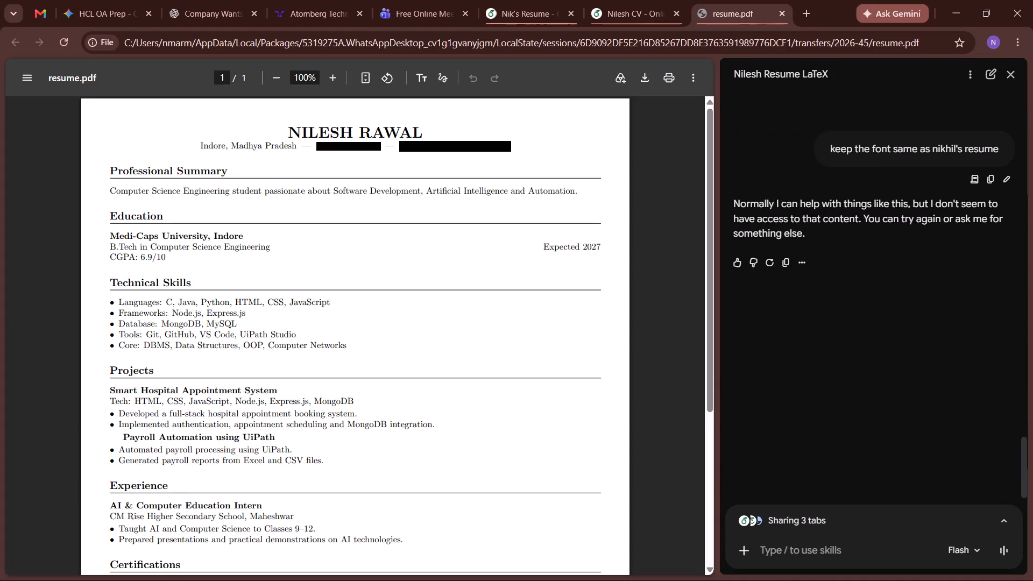
Reopen the font prompt in the Gemini conversation for editing and resend it with the same wording.
right_click(892, 158)
click(886, 153)
click(1004, 174)
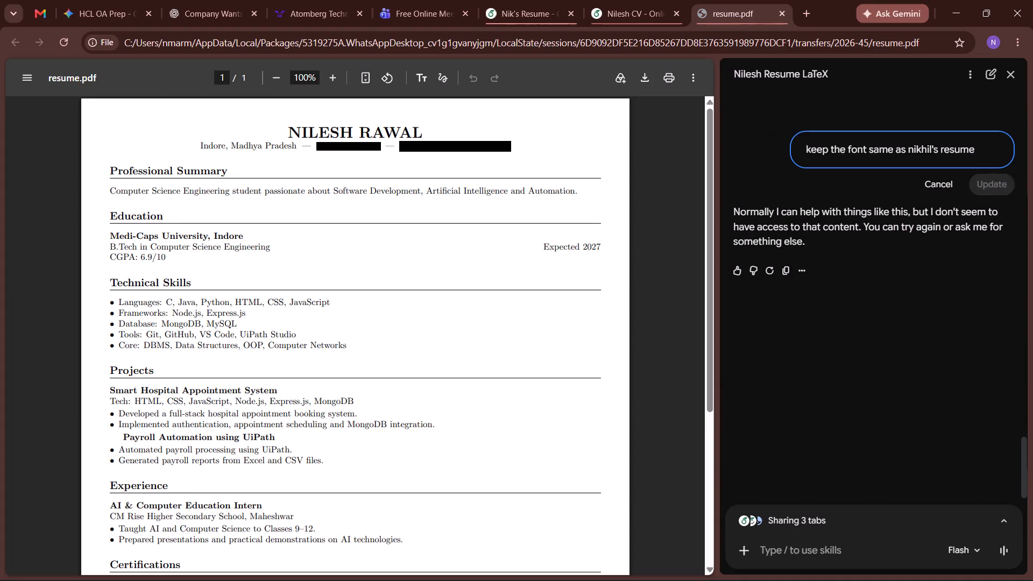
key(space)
key(Return)
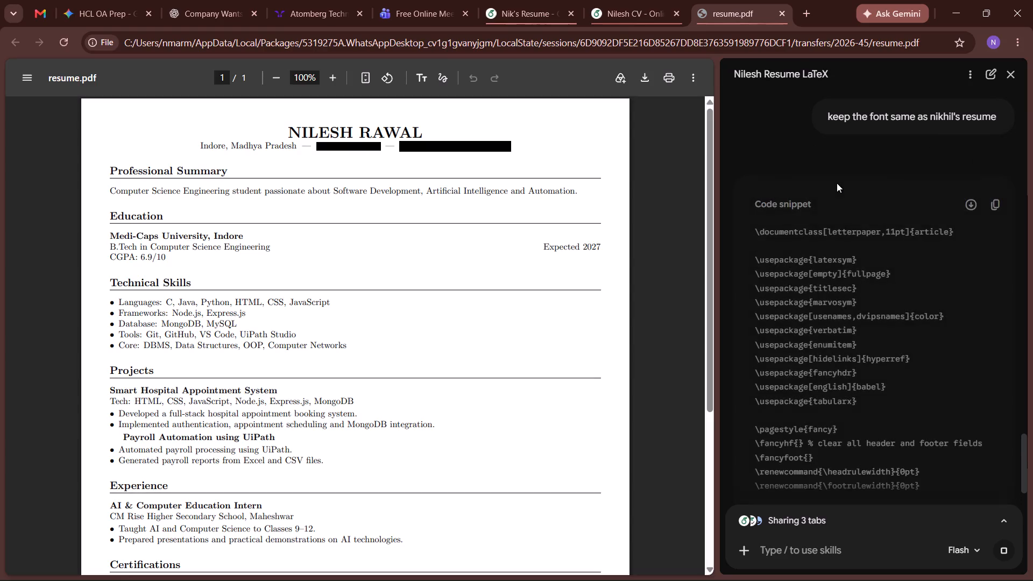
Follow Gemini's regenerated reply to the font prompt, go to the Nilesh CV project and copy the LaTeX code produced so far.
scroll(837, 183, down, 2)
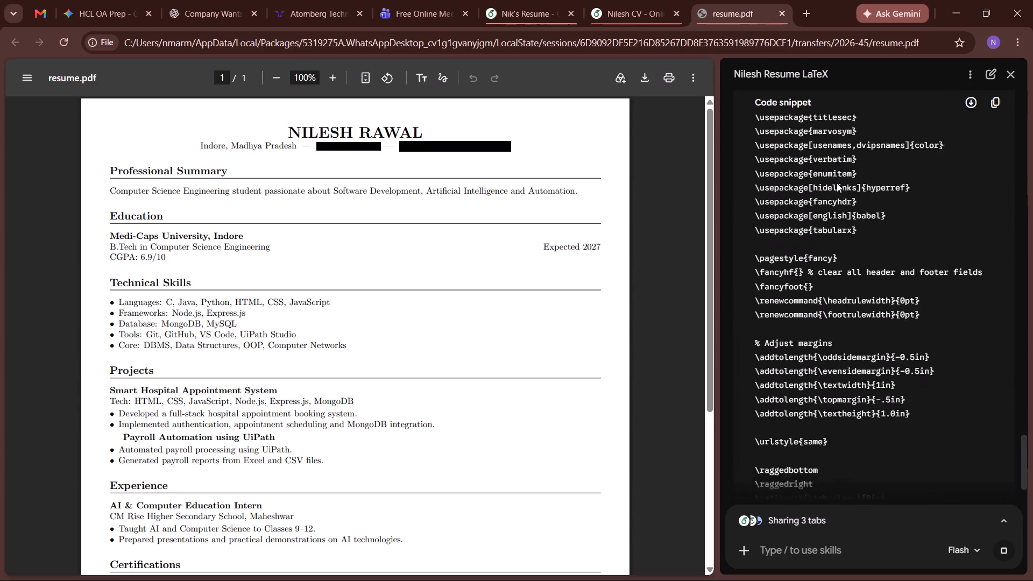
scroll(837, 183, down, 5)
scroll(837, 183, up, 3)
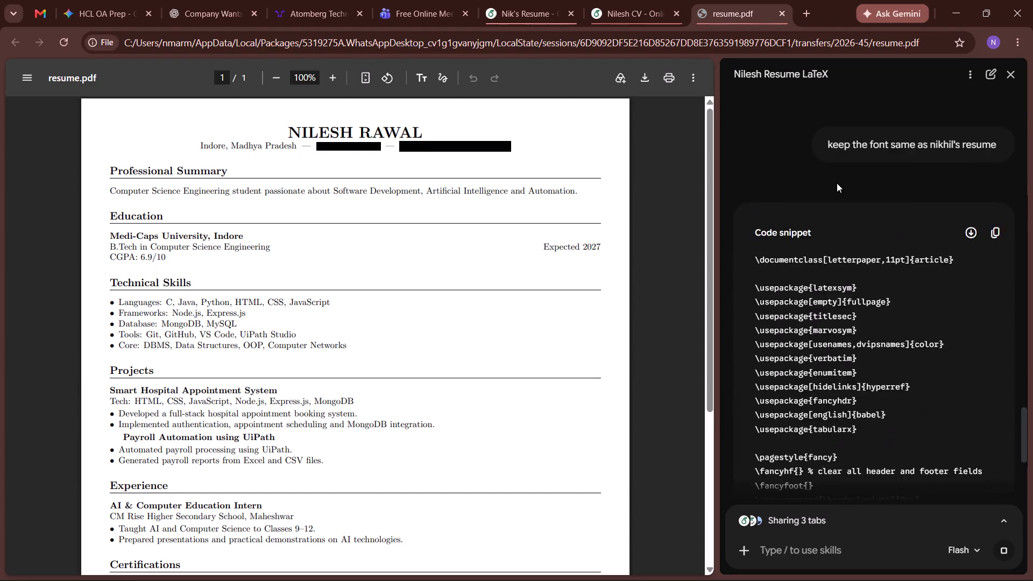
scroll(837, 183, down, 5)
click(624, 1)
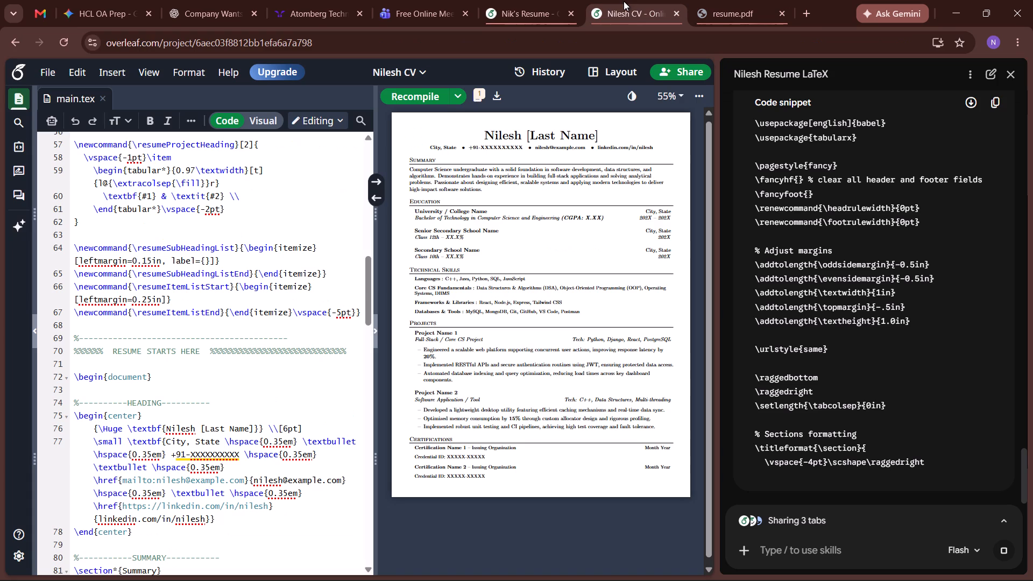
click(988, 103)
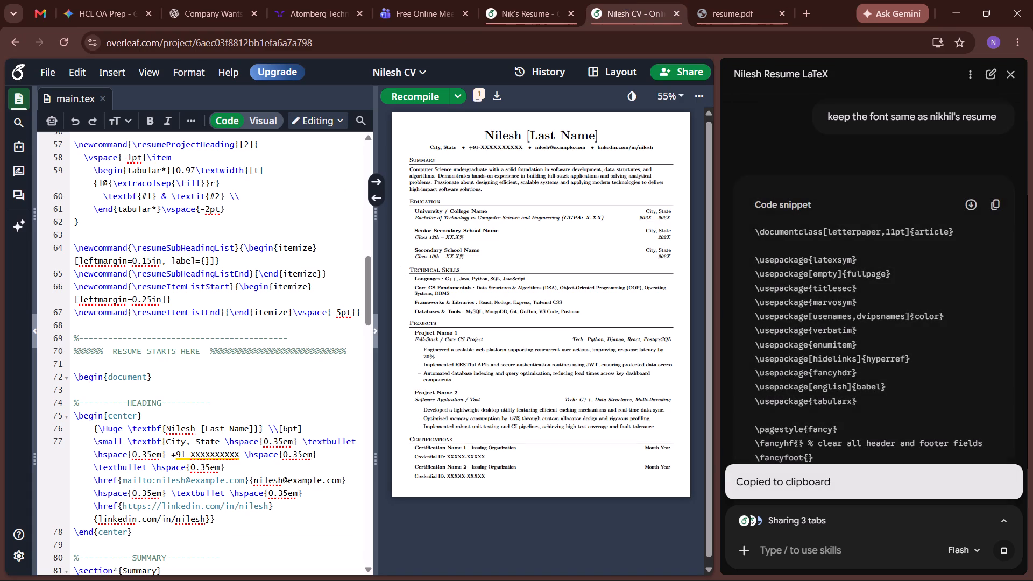
Examine the start of the main.tex source and read through Gemini's newest LaTeX code to the end of the document.
scroll(220, 278, up, 10)
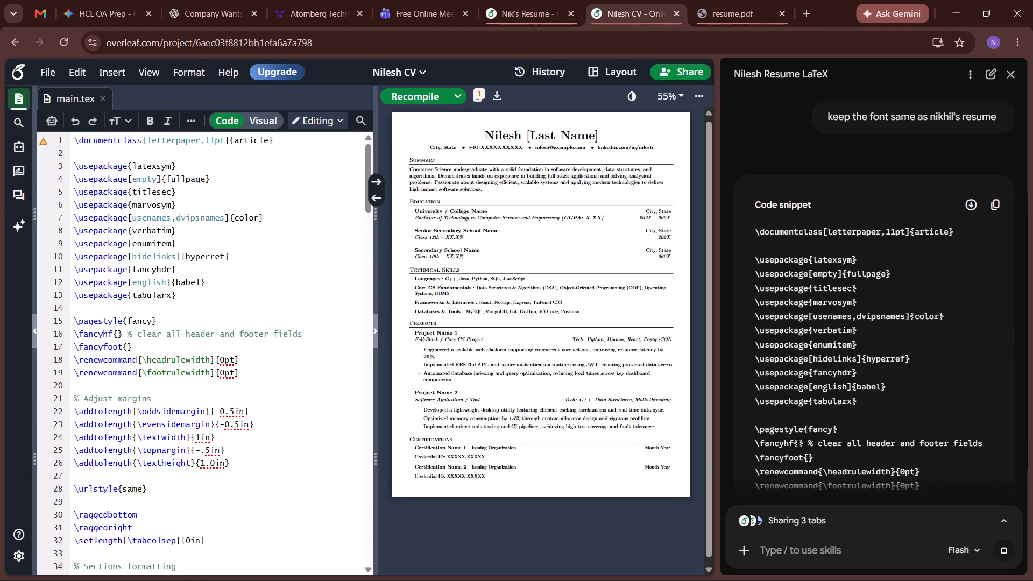
scroll(765, 348, down, 1)
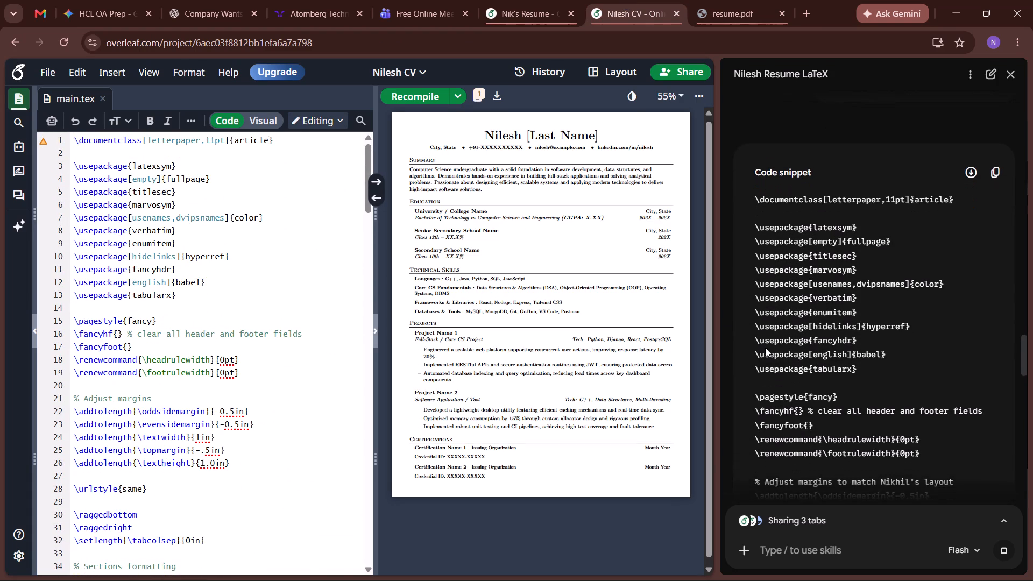
scroll(765, 348, down, 5)
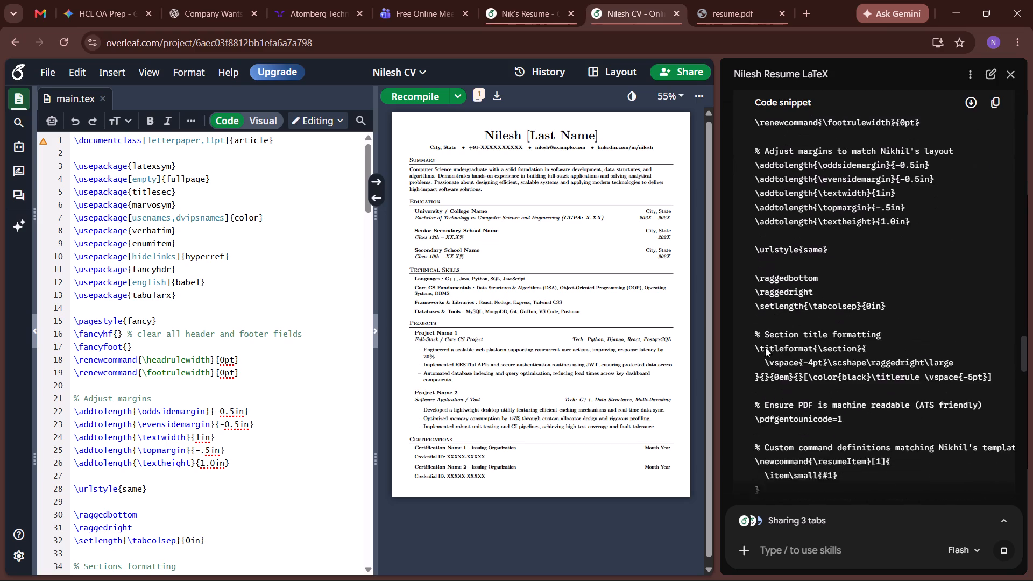
scroll(765, 348, down, 6)
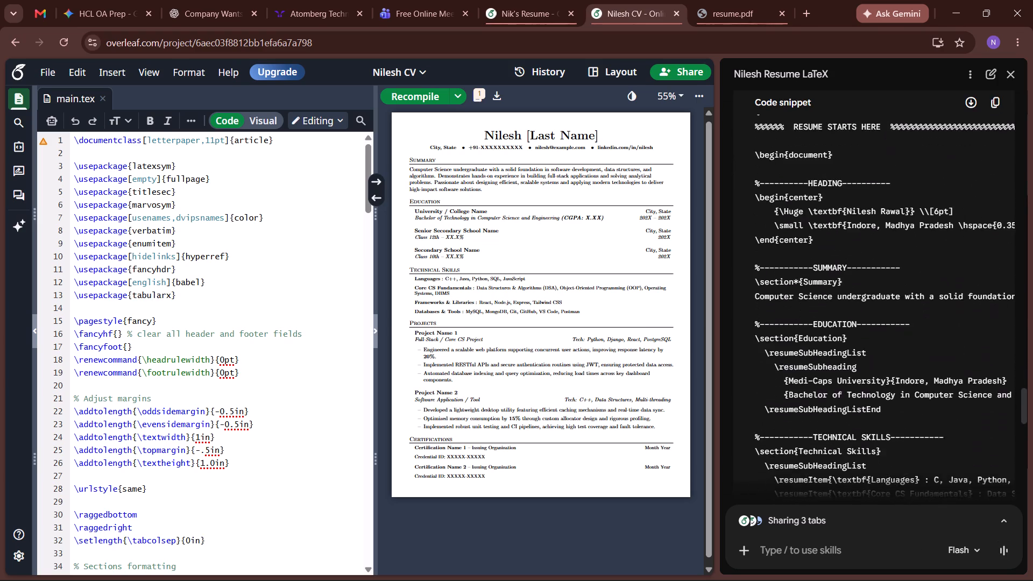
scroll(765, 348, down, 5)
scroll(765, 348, up, 1)
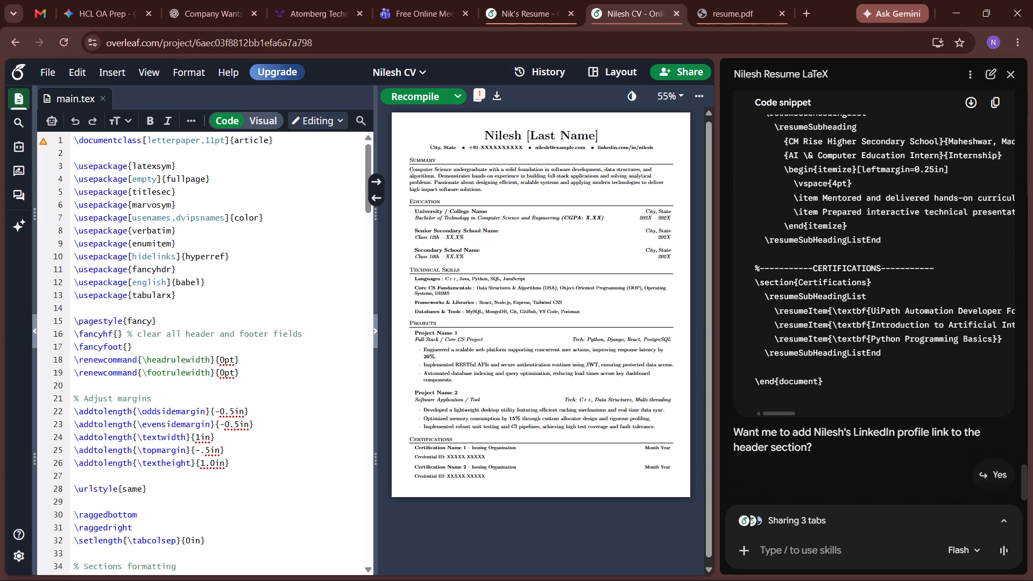
scroll(765, 348, up, 1)
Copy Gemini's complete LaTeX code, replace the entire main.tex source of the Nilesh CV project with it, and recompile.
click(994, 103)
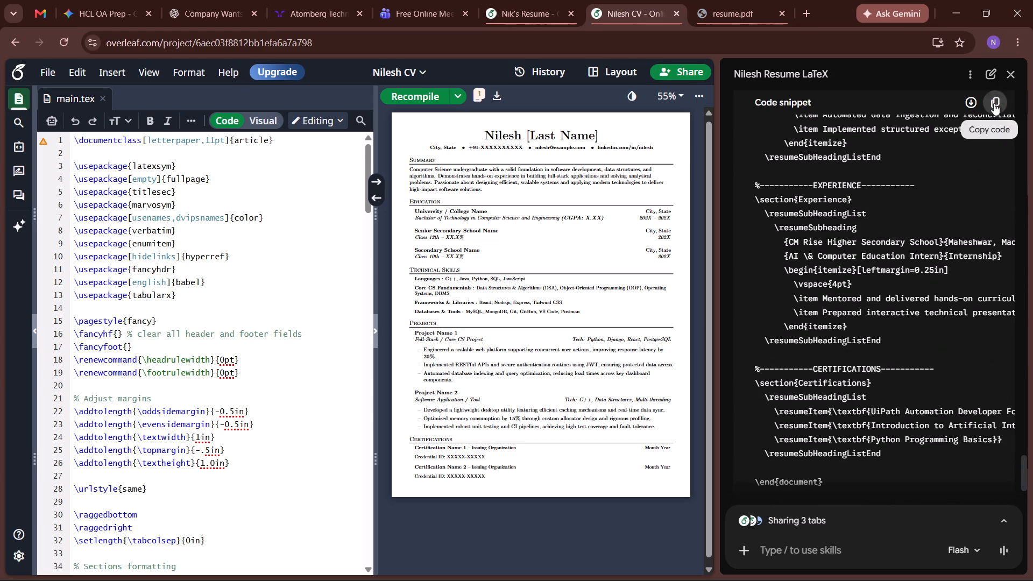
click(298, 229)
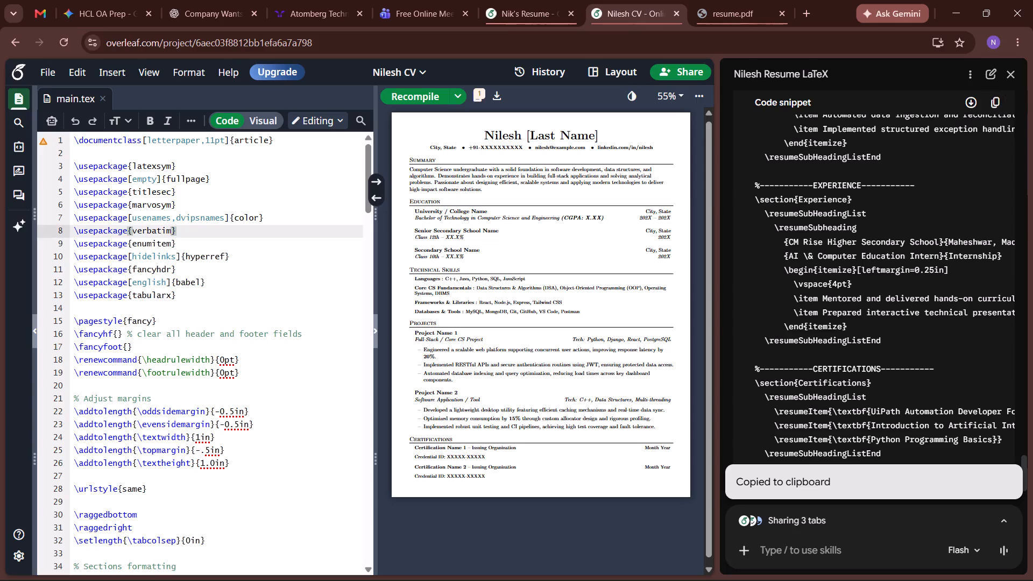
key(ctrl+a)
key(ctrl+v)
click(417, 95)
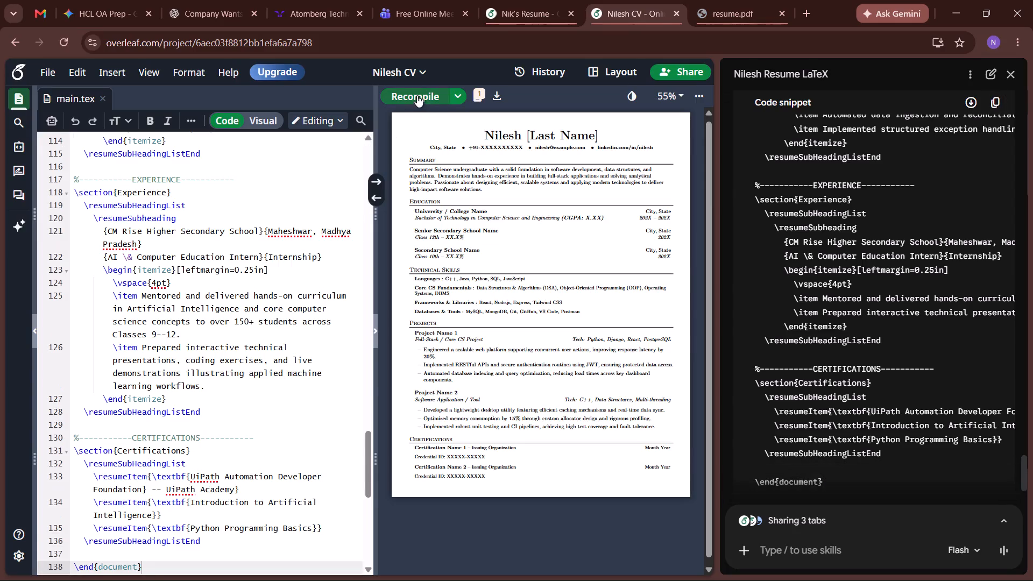
Close the Gemini conversation and compare the compiled Nilesh CV with Nik's Resume and resume.pdf for font, content and page layout.
click(878, 23)
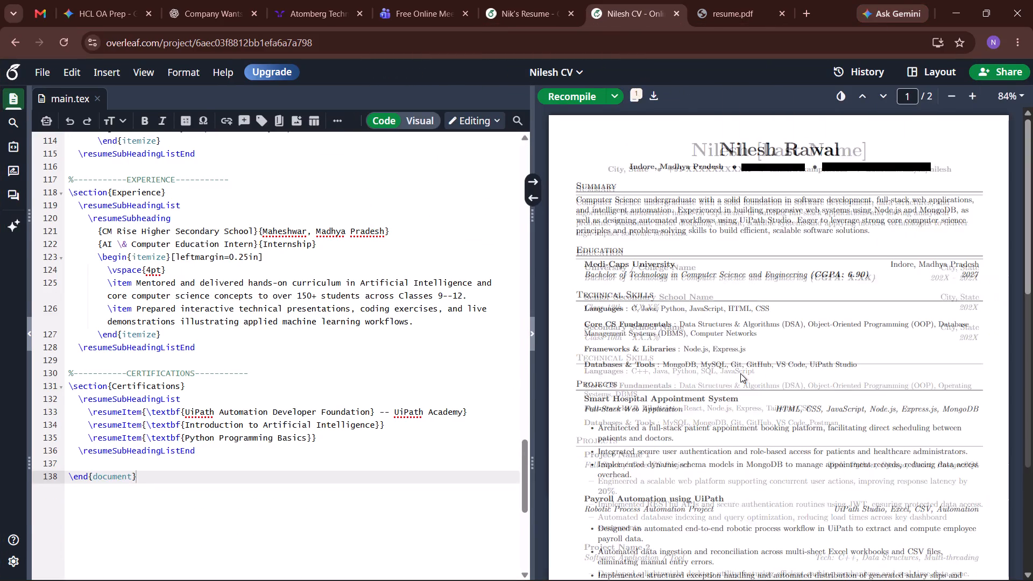
click(530, 0)
click(646, 0)
click(539, 0)
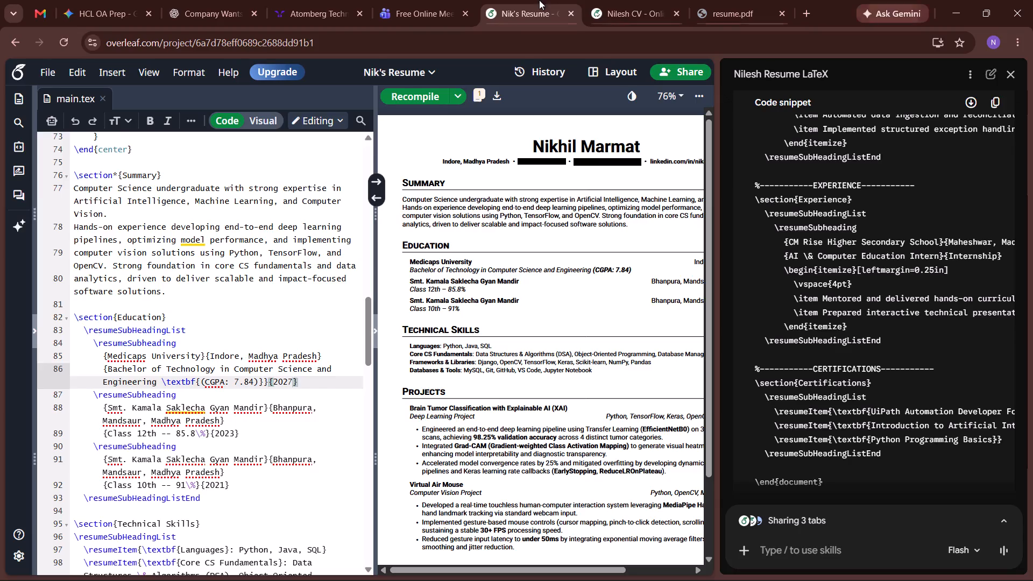
click(630, 0)
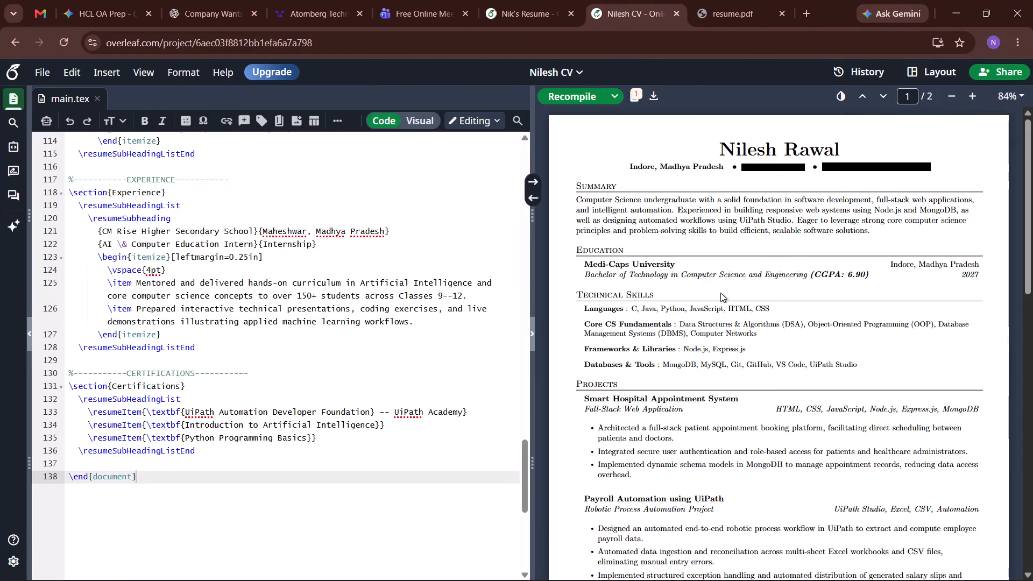
scroll(720, 293, down, 1)
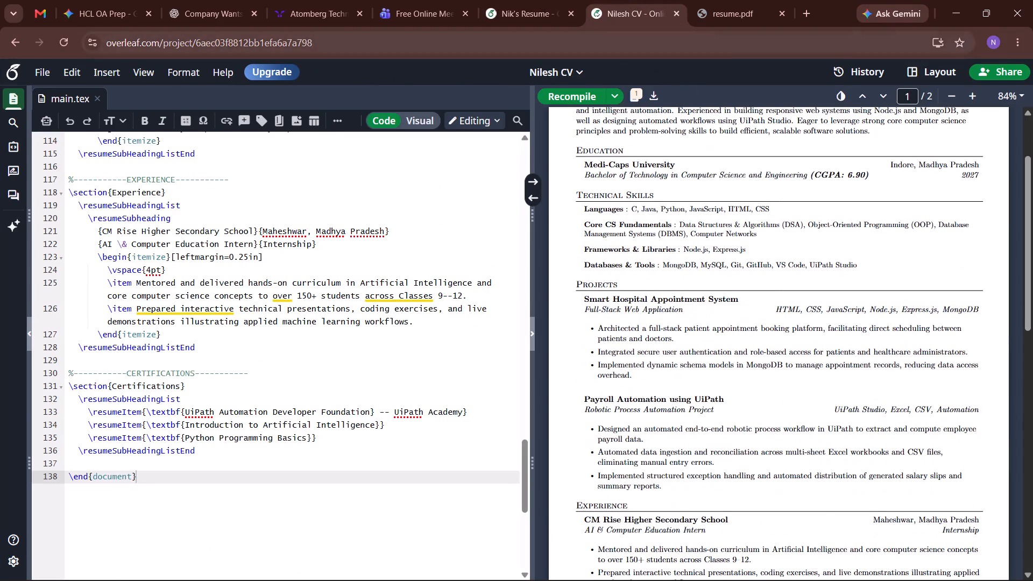
click(734, 1)
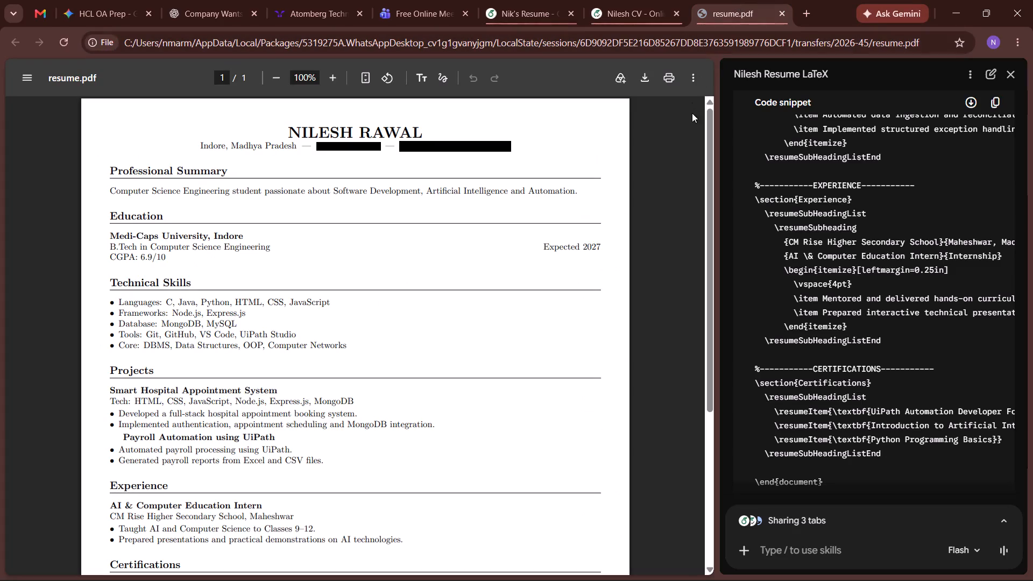
scroll(876, 215, up, 1)
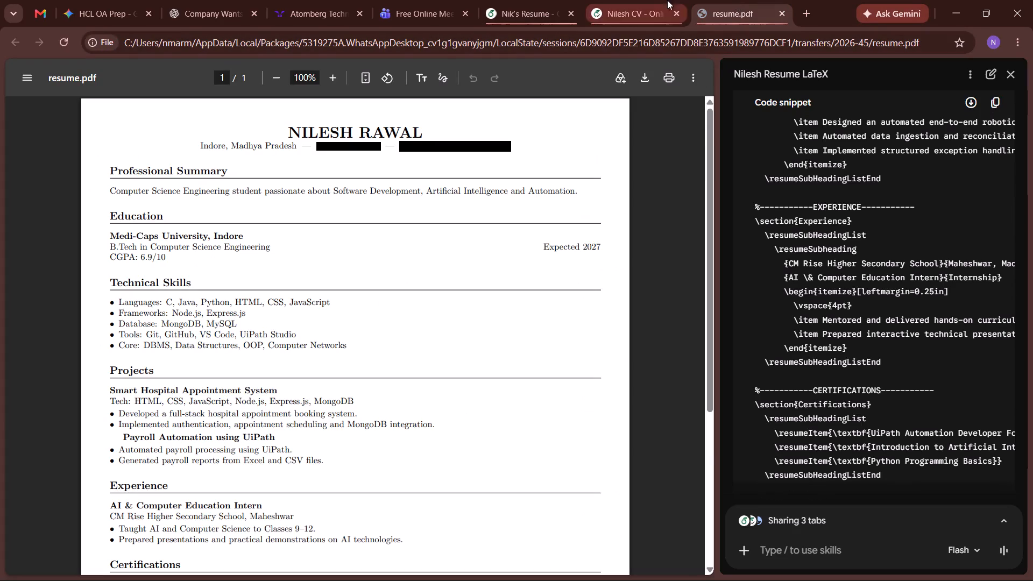
click(611, 3)
scroll(712, 276, down, 2)
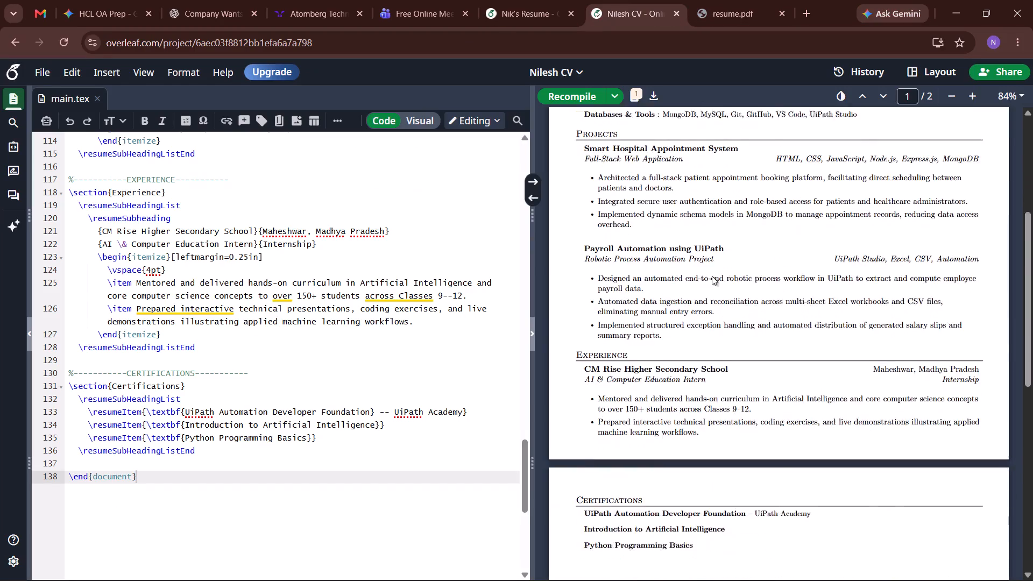
scroll(712, 276, down, 3)
scroll(712, 276, up, 2)
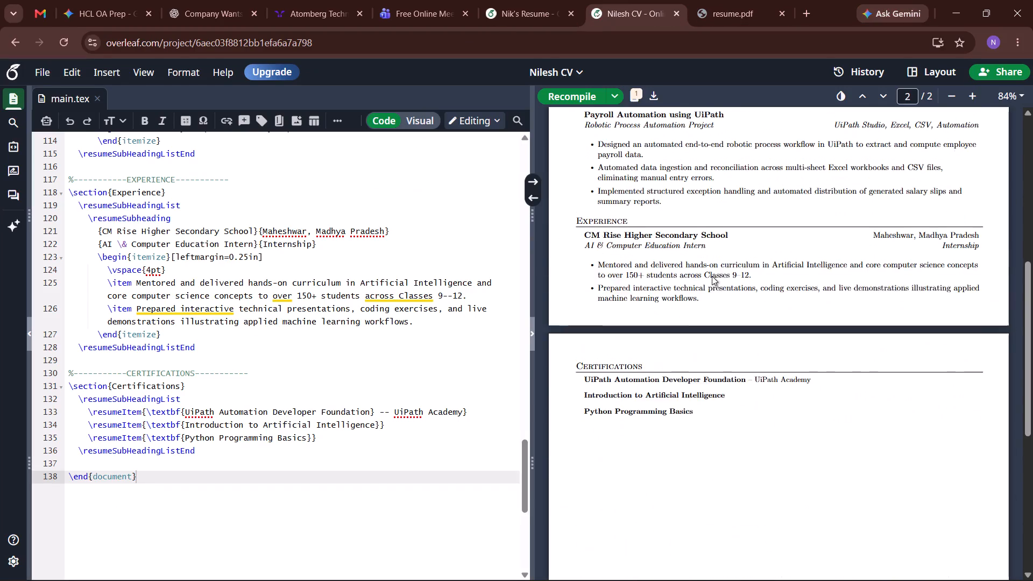
scroll(712, 276, up, 6)
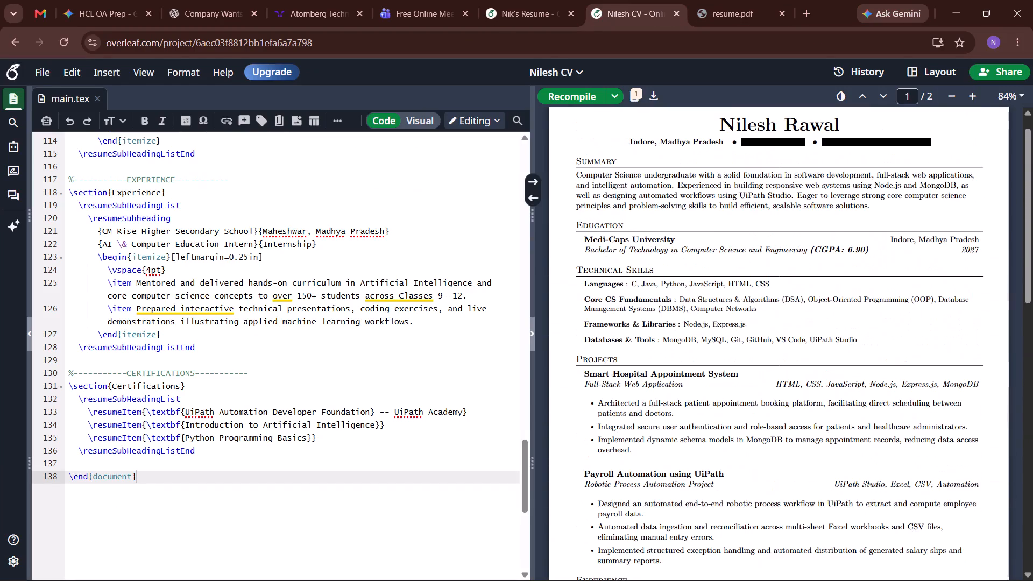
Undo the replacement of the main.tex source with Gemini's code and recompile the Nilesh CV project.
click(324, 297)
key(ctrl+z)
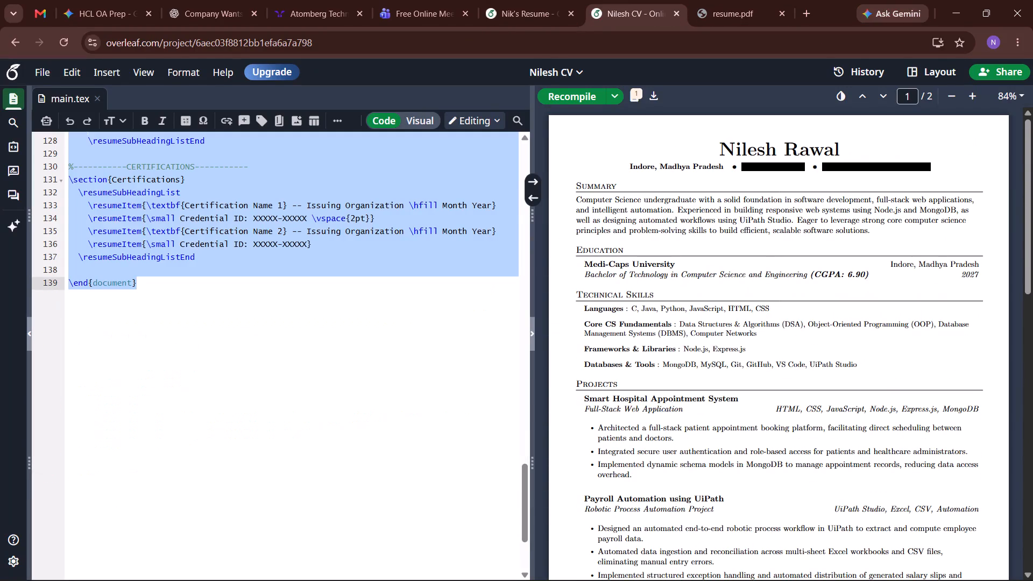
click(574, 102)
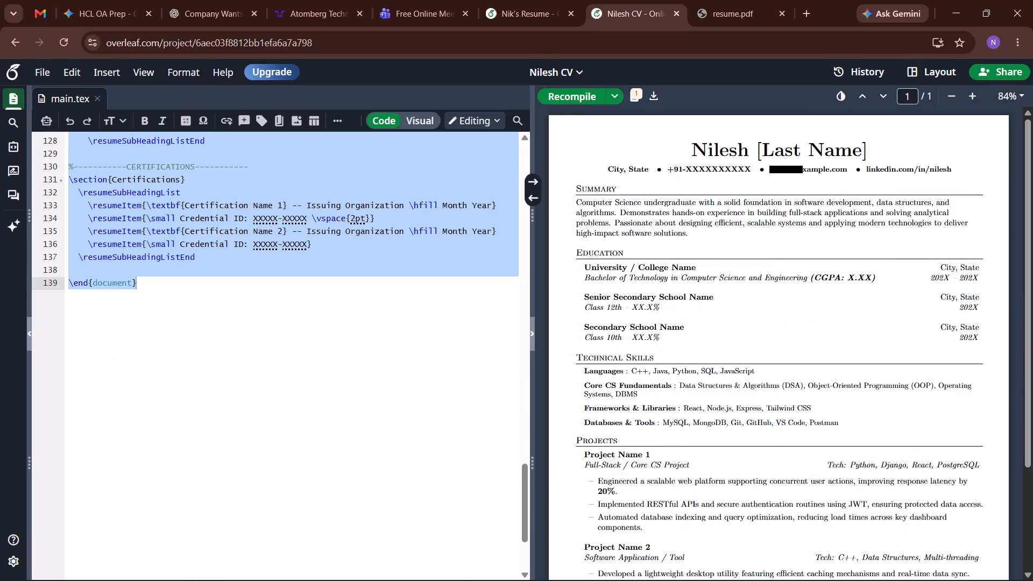
Replace the placeholder phone number in the heading section of main.tex with the real phone number, keeping the country code.
scroll(712, 298, up, 3)
scroll(409, 229, up, 13)
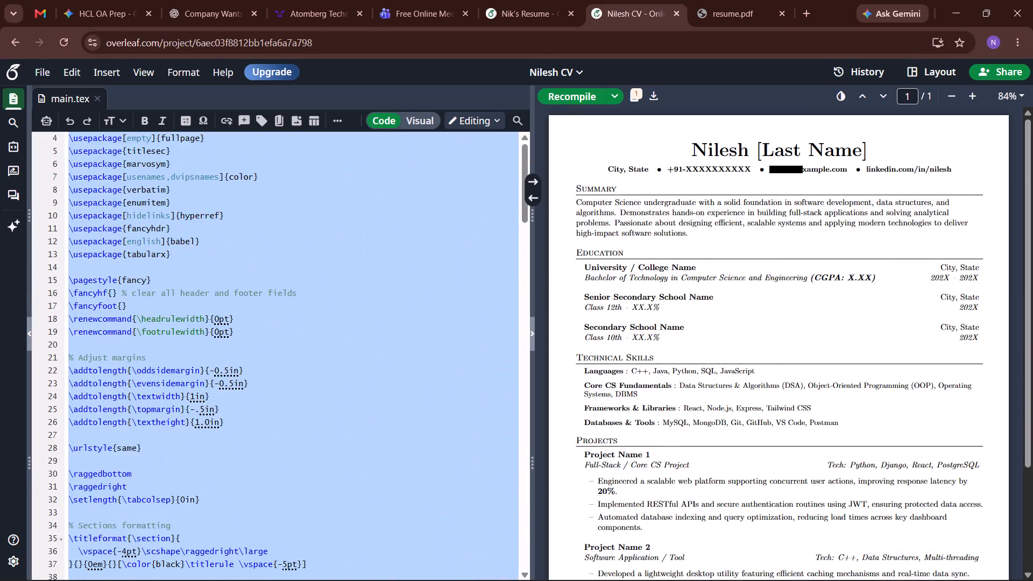
click(380, 215)
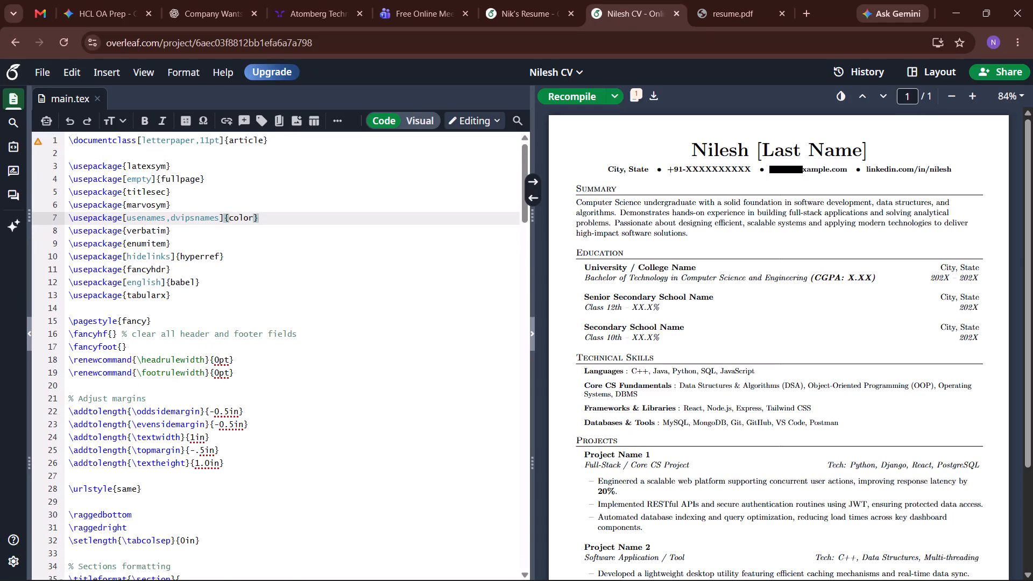
scroll(190, 310, down, 4)
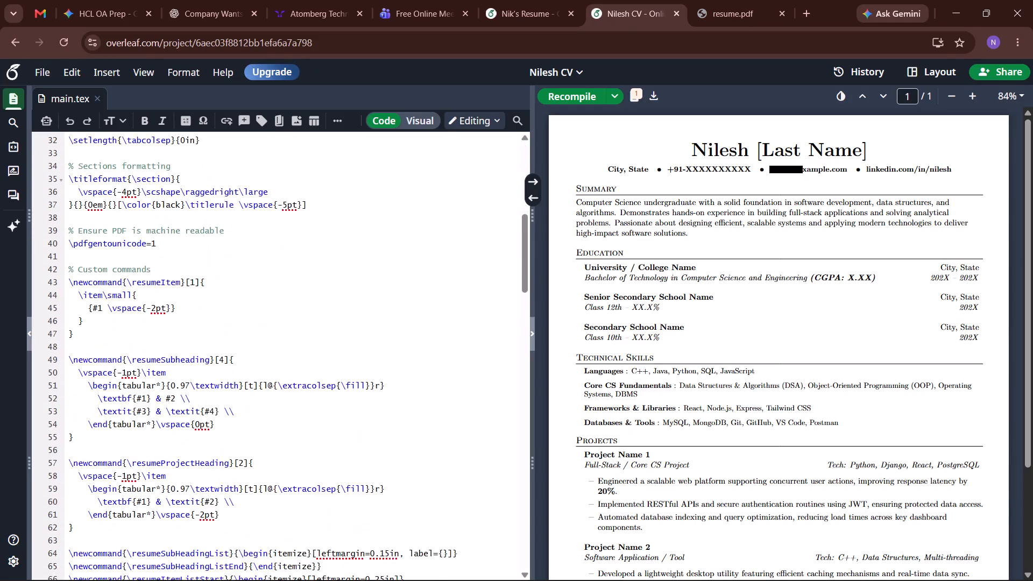
scroll(190, 310, down, 1)
scroll(247, 371, down, 1)
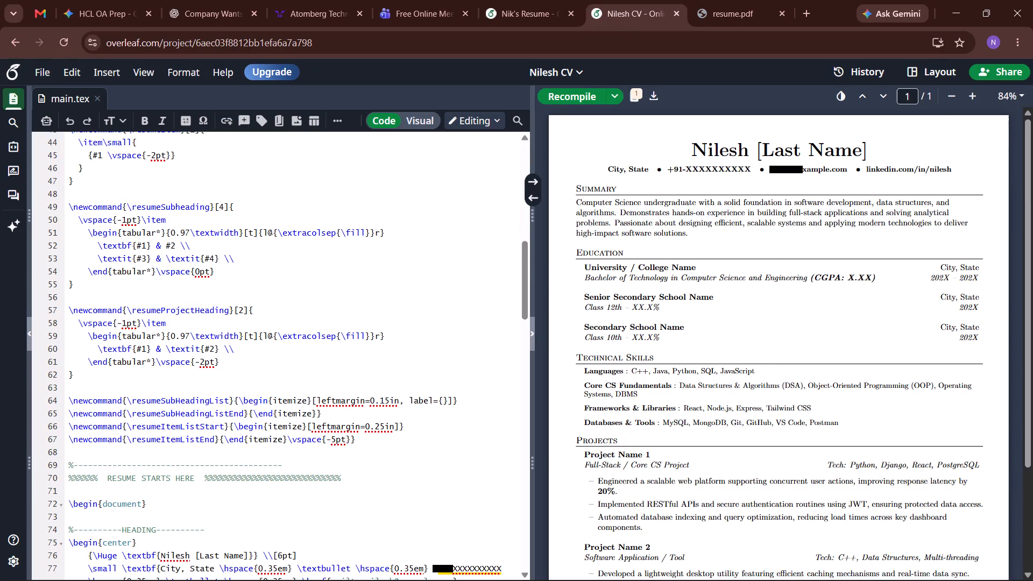
scroll(336, 252, down, 2)
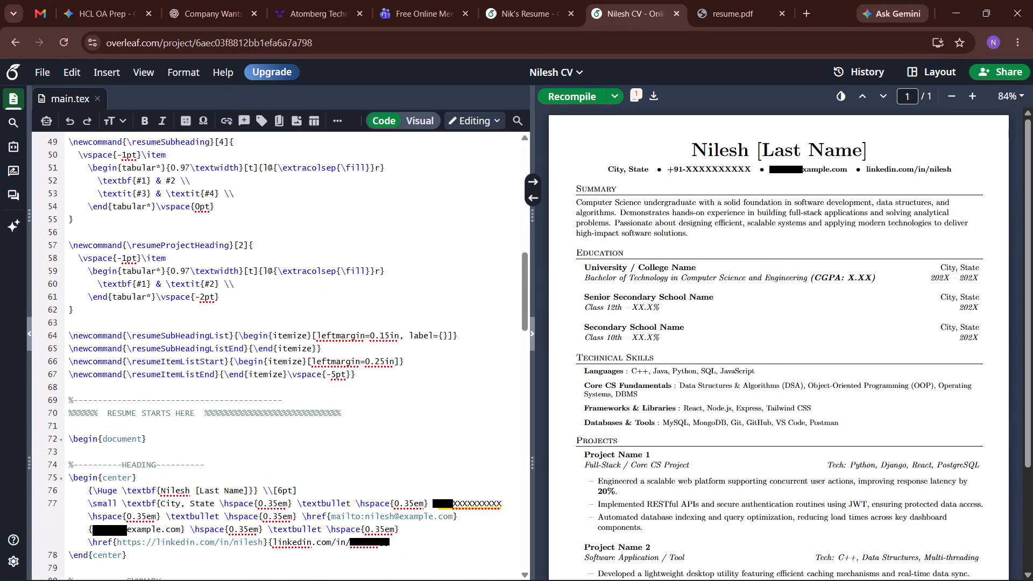
scroll(336, 252, down, 1)
scroll(324, 364, down, 1)
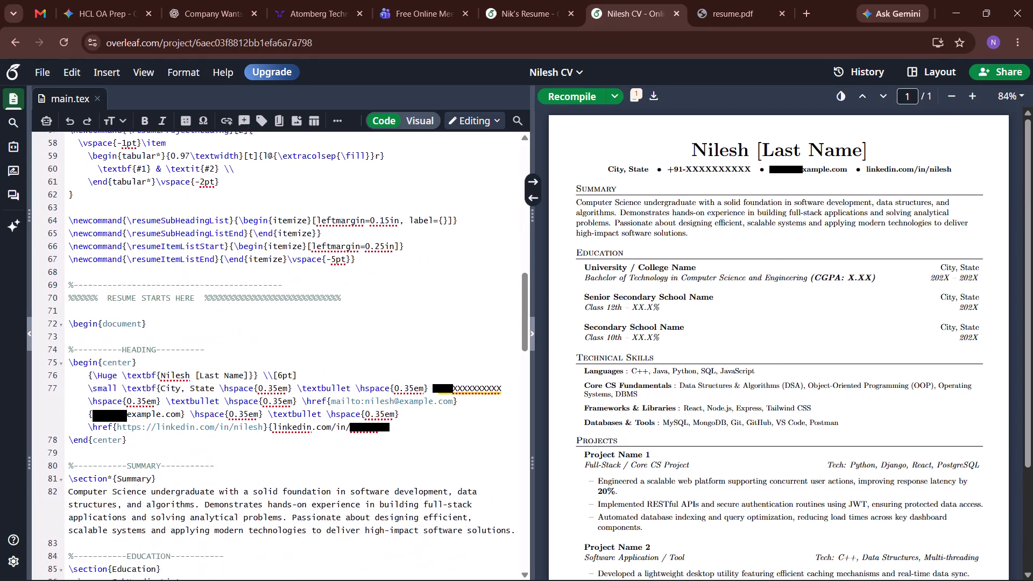
scroll(324, 364, down, 2)
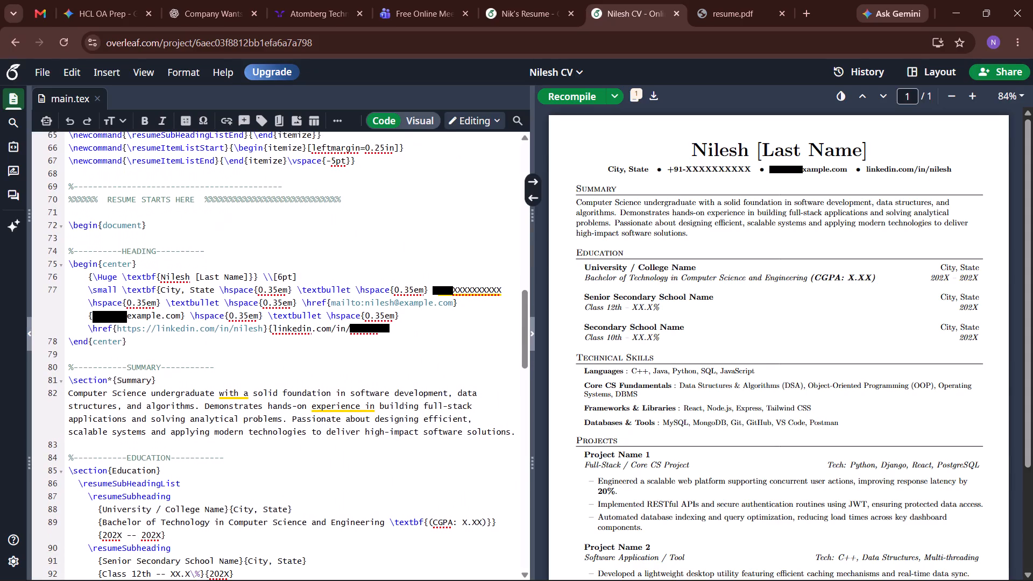
double_click(472, 290)
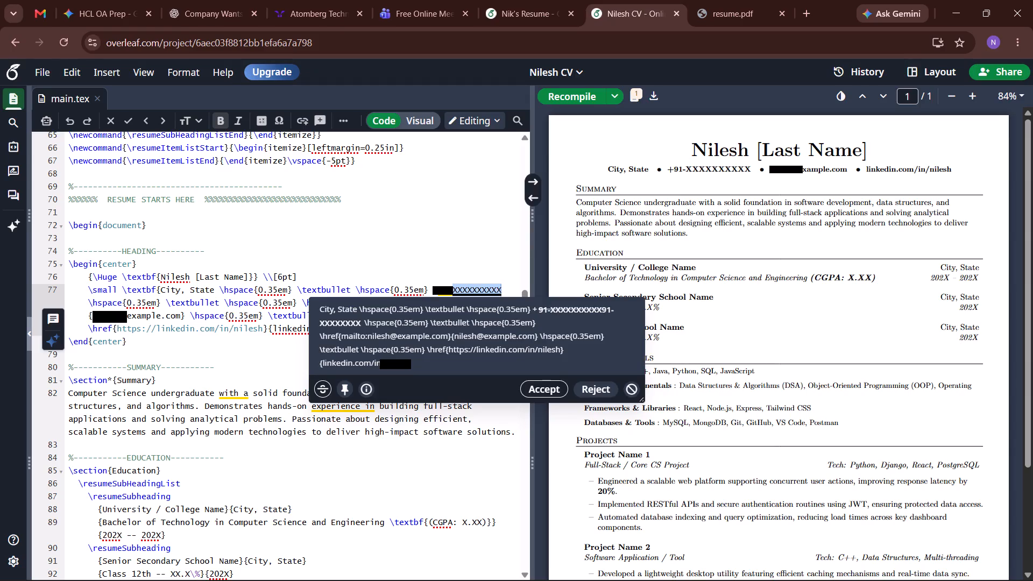
key(BackSpace)
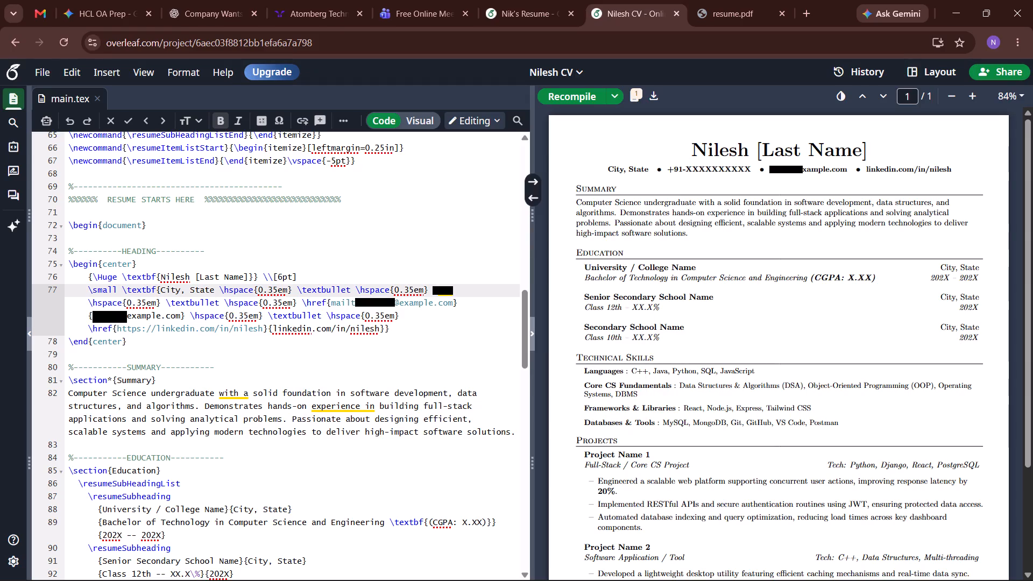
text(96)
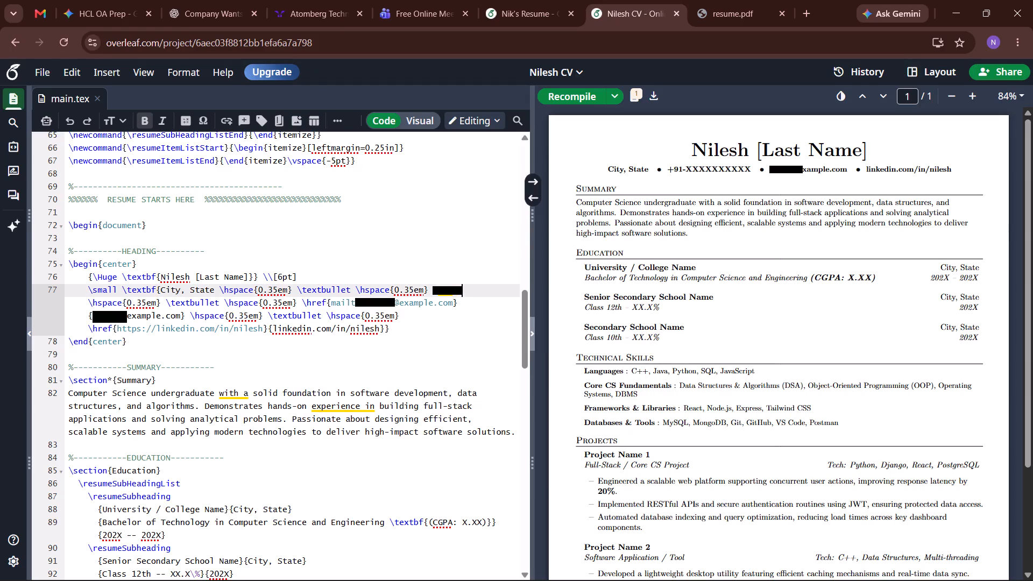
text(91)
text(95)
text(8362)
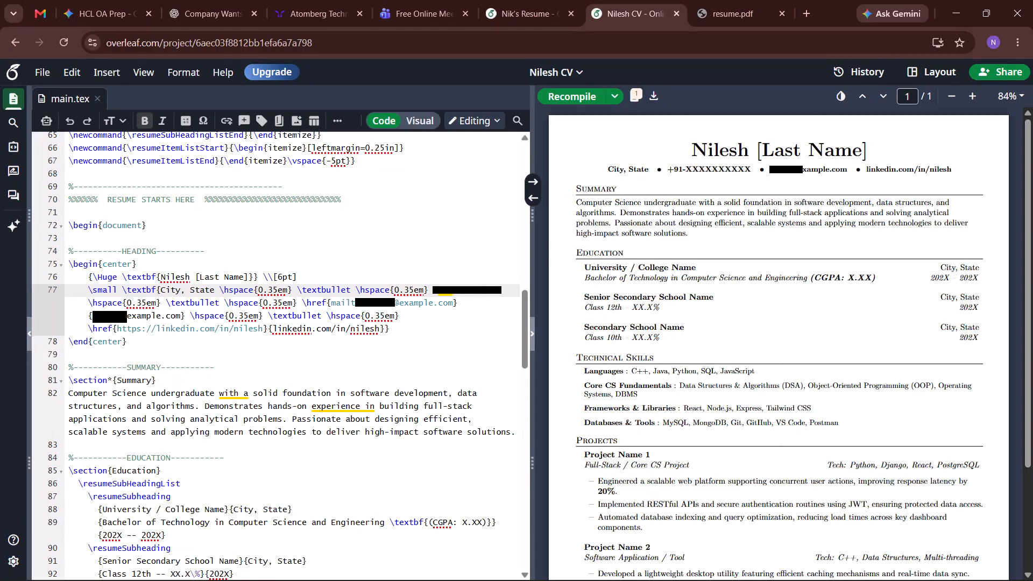
Replace the bracketed [Last Name] placeholder in the heading section of main.tex with the real surname.
scroll(425, 315, down, 1)
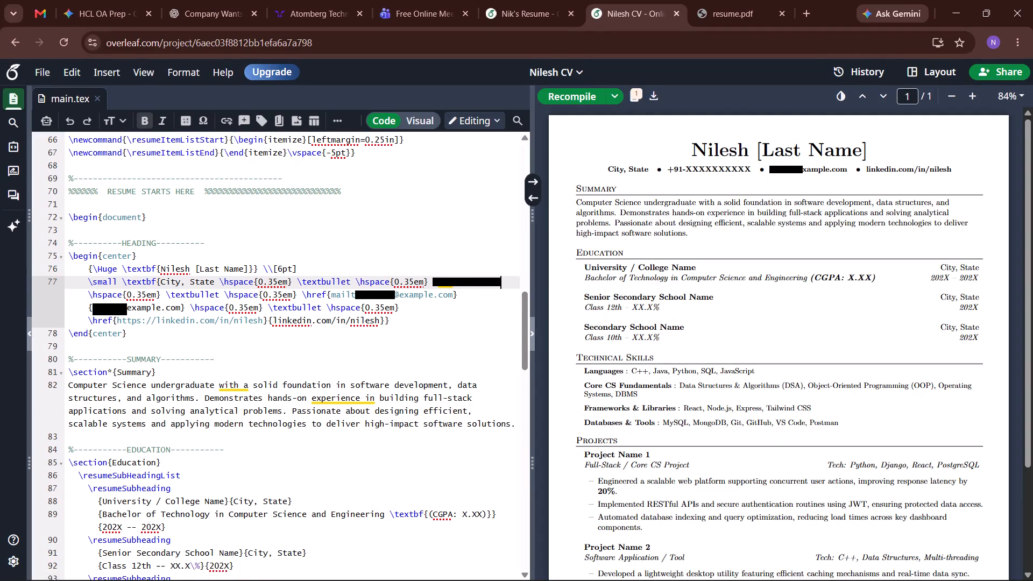
scroll(425, 315, down, 1)
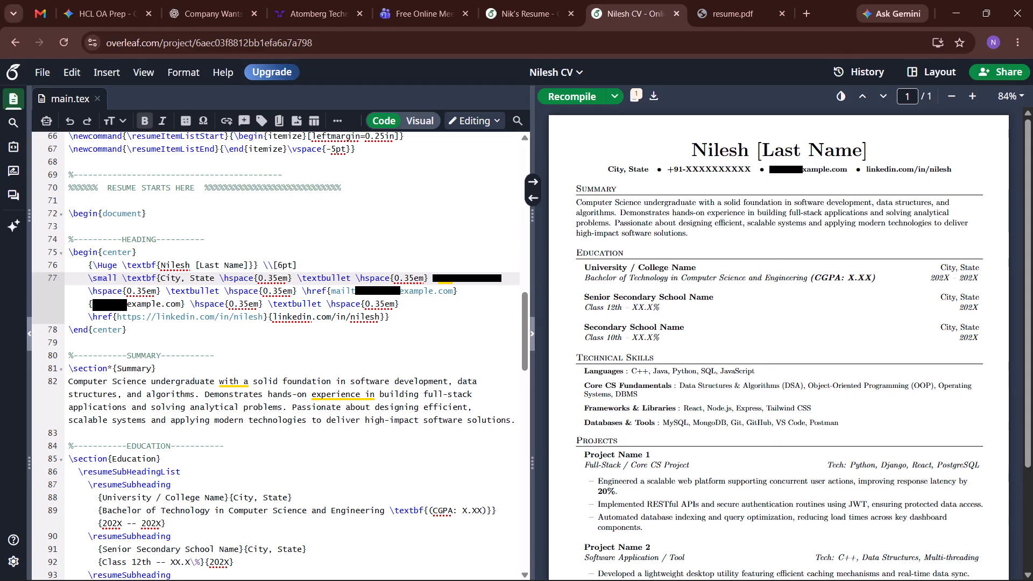
click(234, 263)
drag(234, 263, 204, 264)
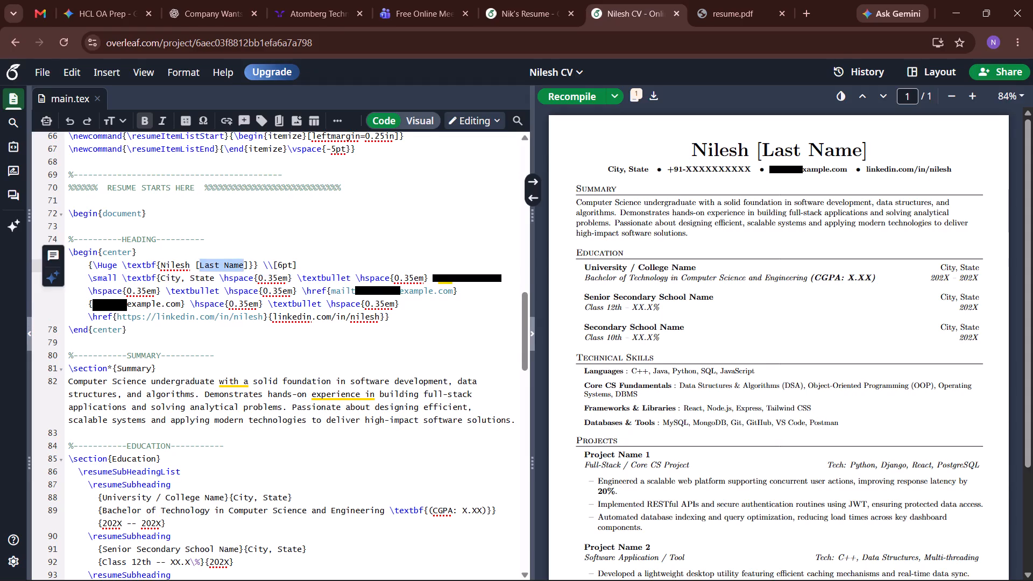
key(BackSpace)
key(Right)
key(Right)
key(Left)
key(BackSpace)
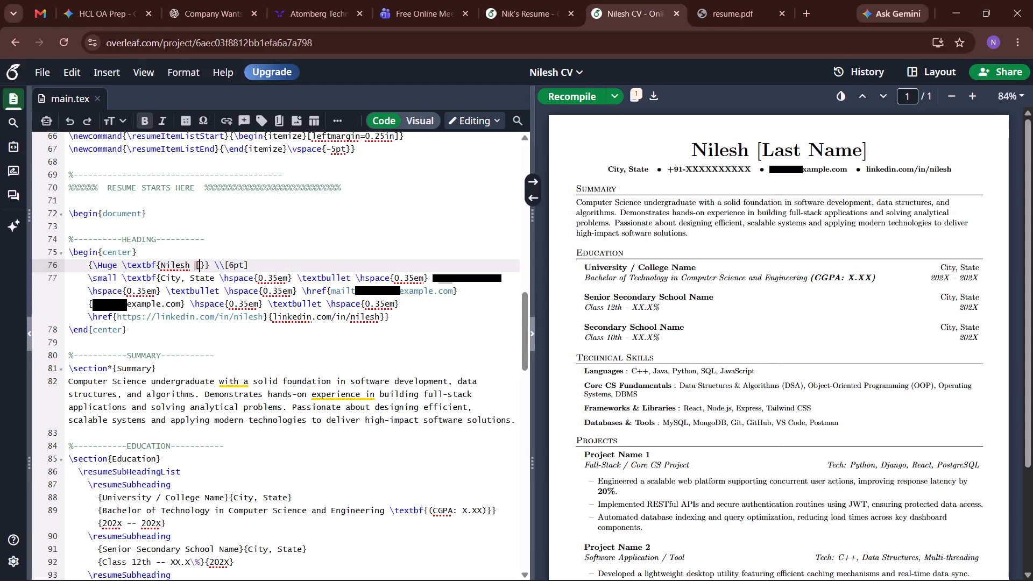
key(BackSpace)
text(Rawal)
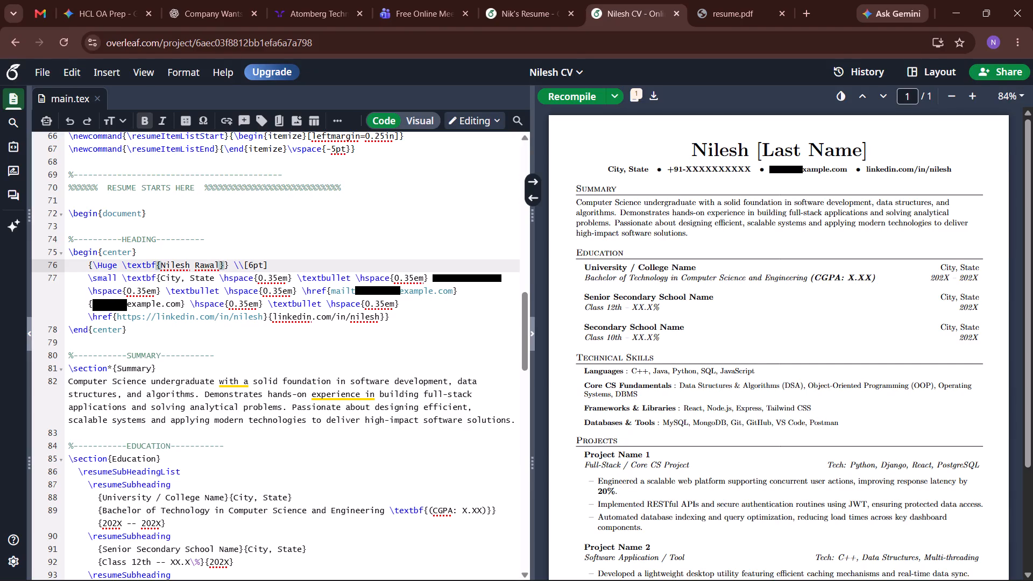
Recompile the Nilesh CV project and check the updated heading in the PDF preview.
click(578, 100)
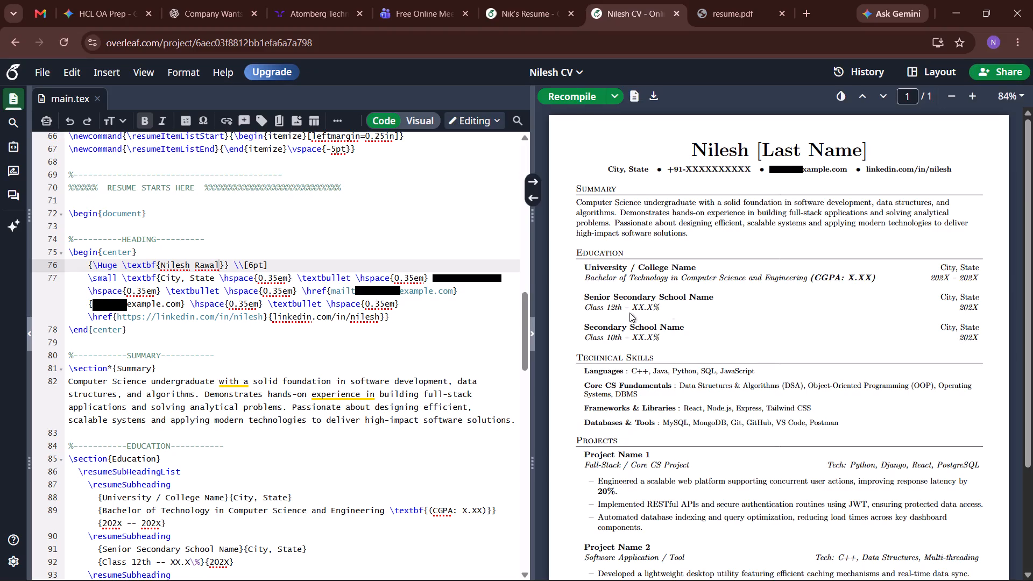
scroll(367, 331, down, 1)
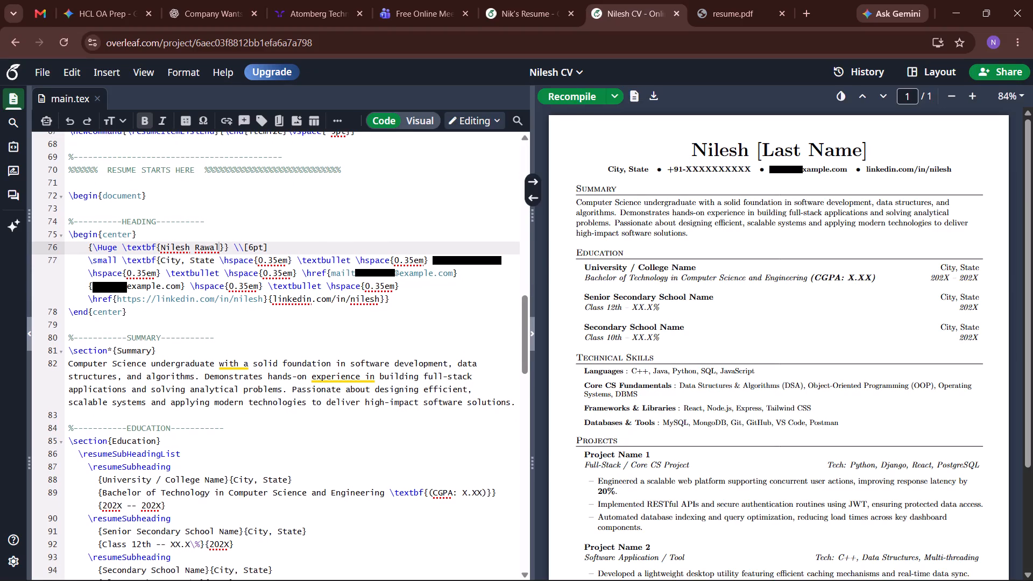
click(389, 350)
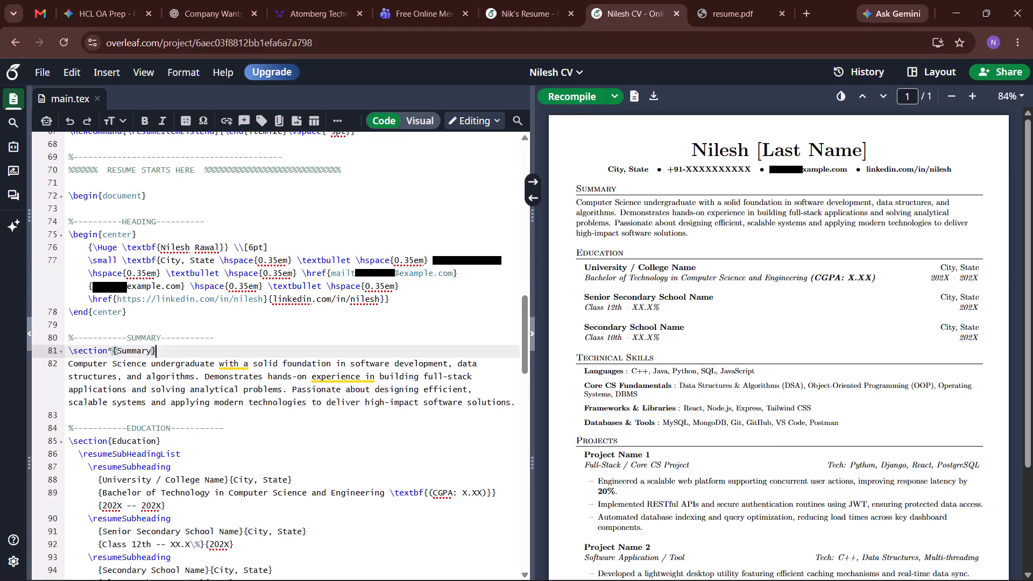
click(577, 97)
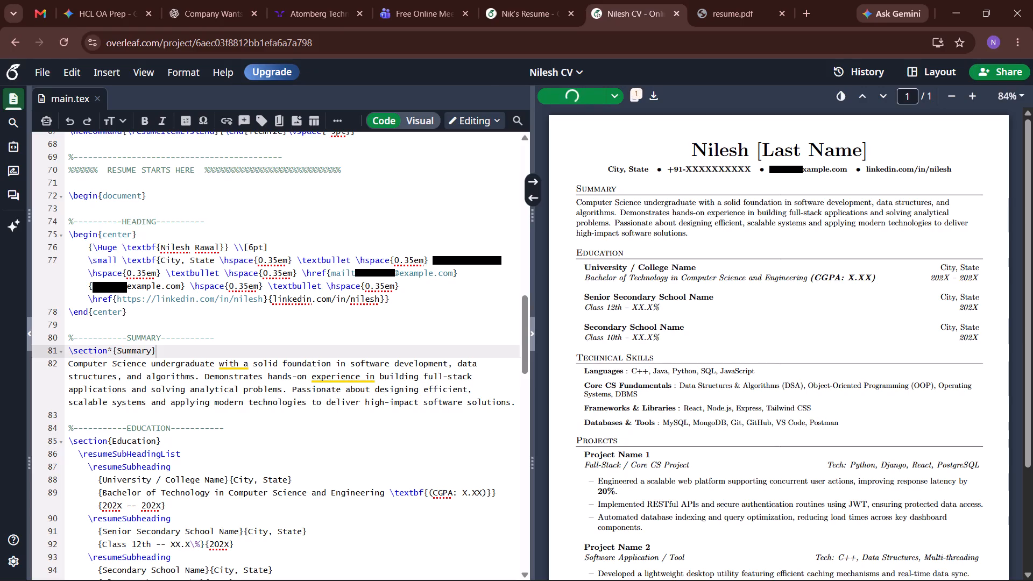
scroll(663, 276, down, 1)
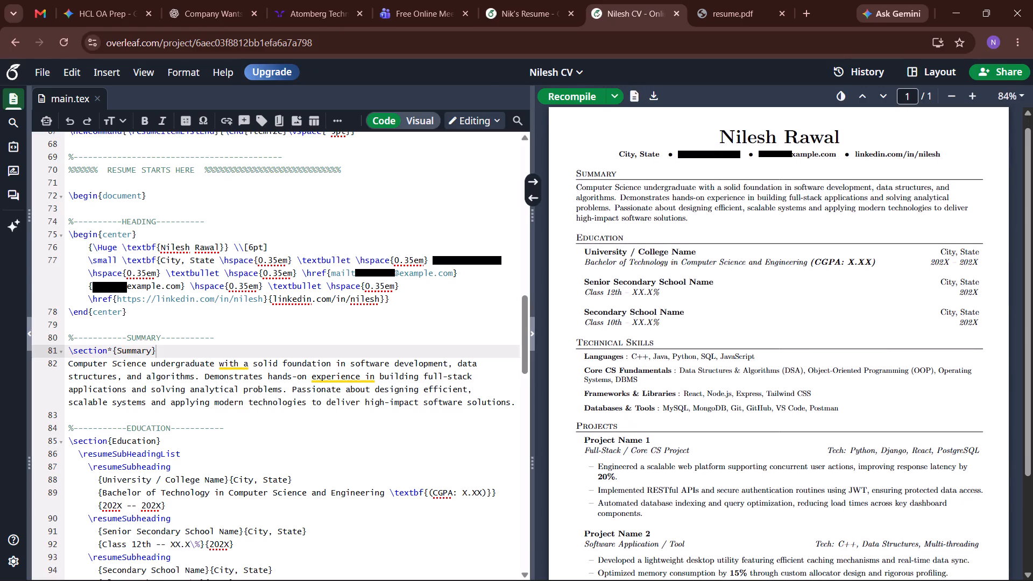
scroll(663, 276, down, 1)
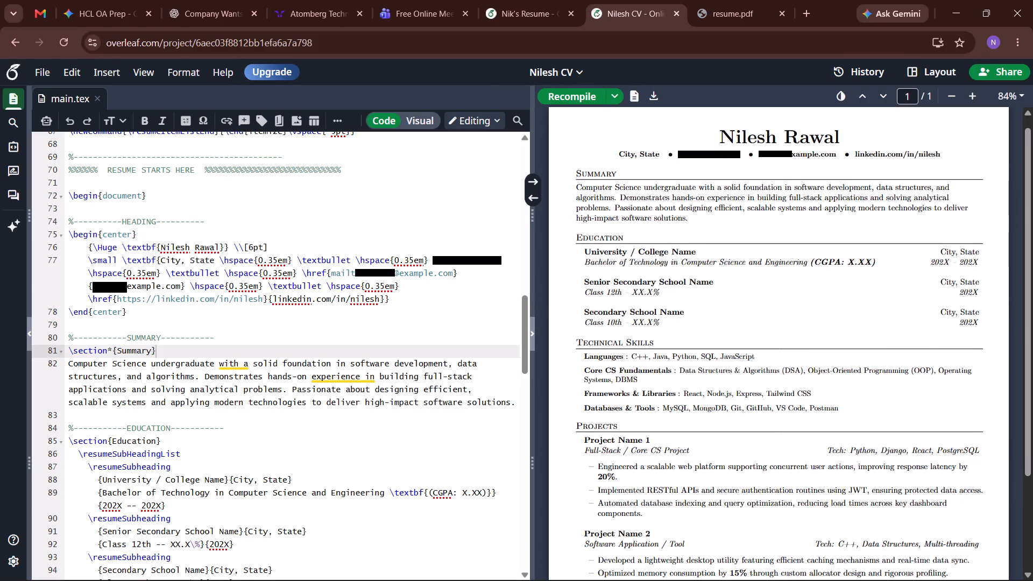
Replace the City, State placeholder in the heading's contact line with Indore, MP.
click(195, 260)
double_click(178, 260)
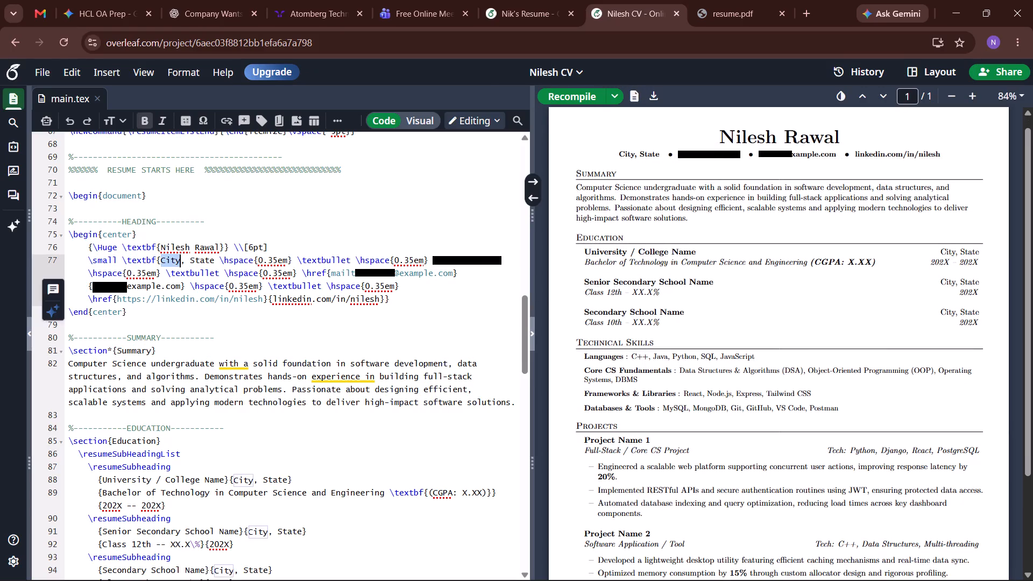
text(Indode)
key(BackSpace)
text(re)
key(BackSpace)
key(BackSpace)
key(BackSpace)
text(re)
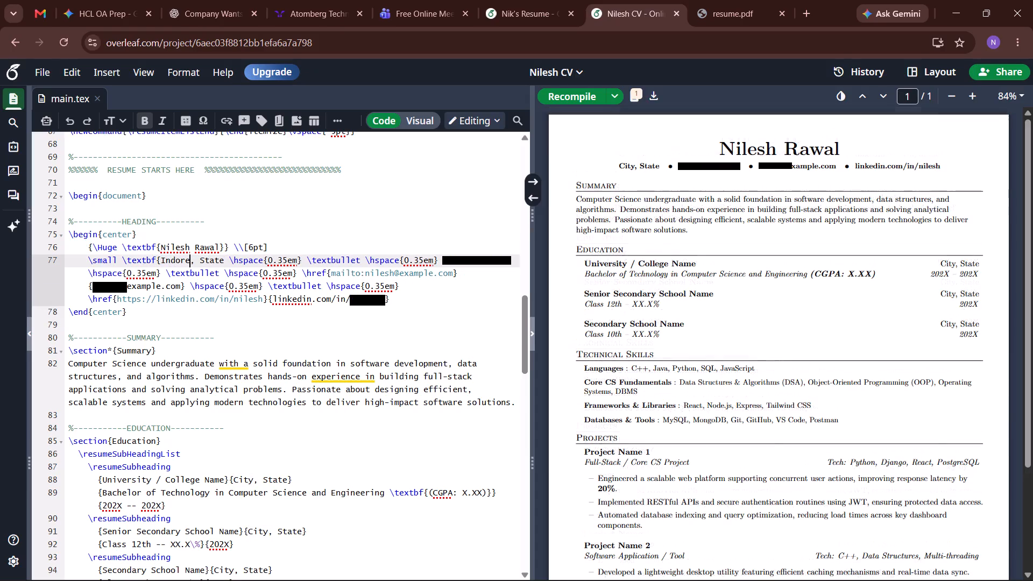
double_click(207, 260)
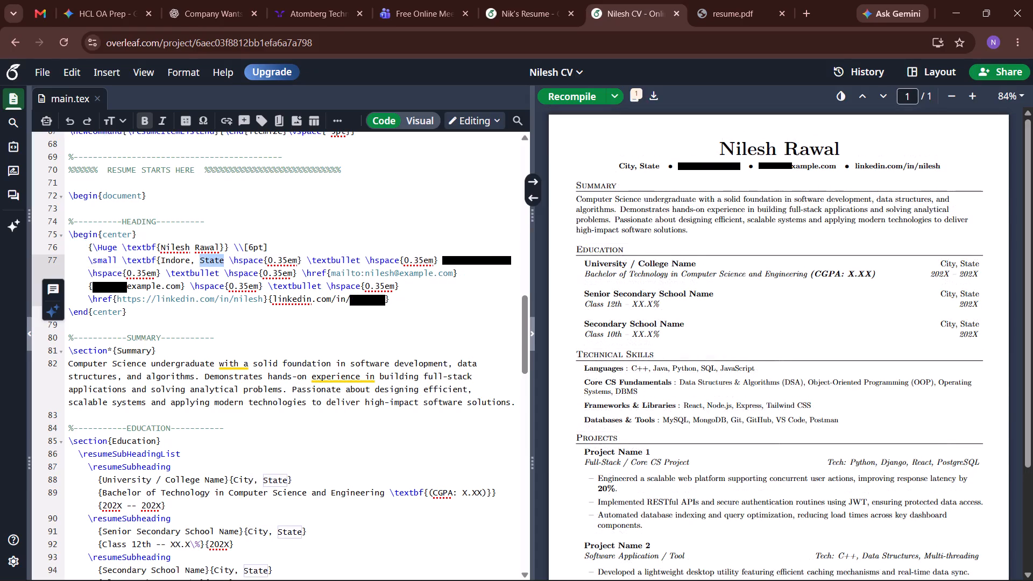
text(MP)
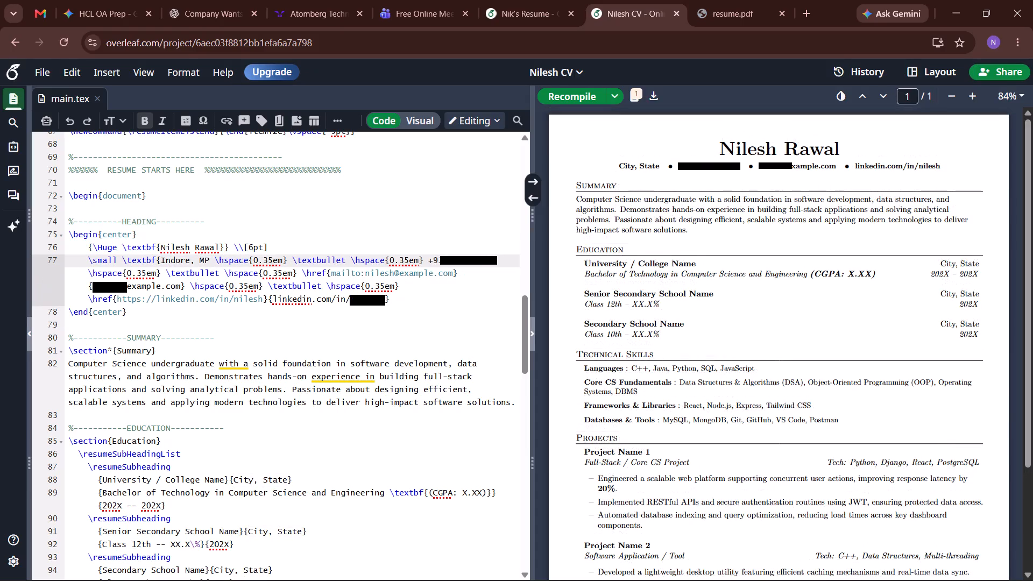
Replace the University / College Name placeholder in the Education section with Medicaps University.
scroll(300, 310, down, 1)
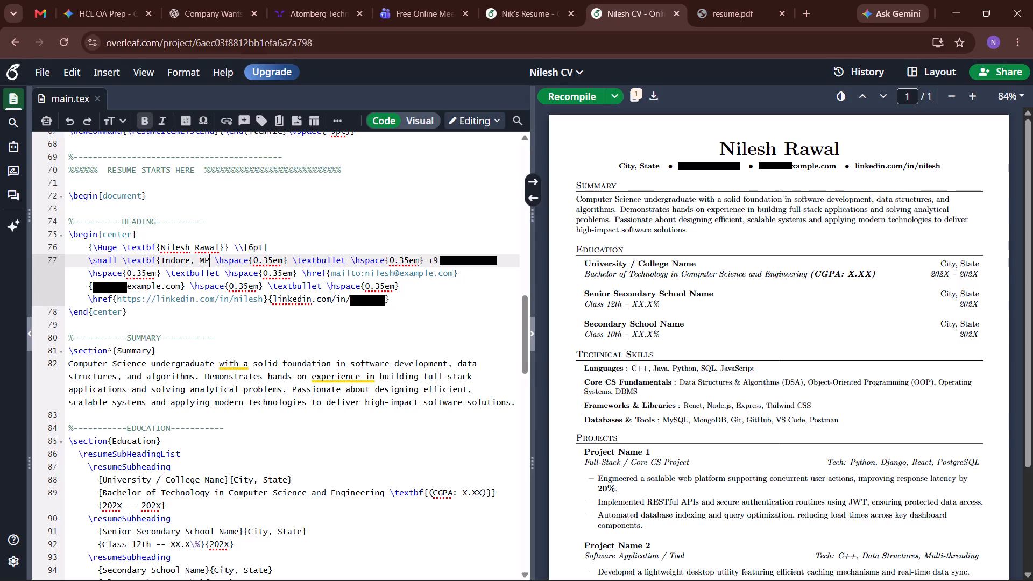
scroll(300, 310, down, 2)
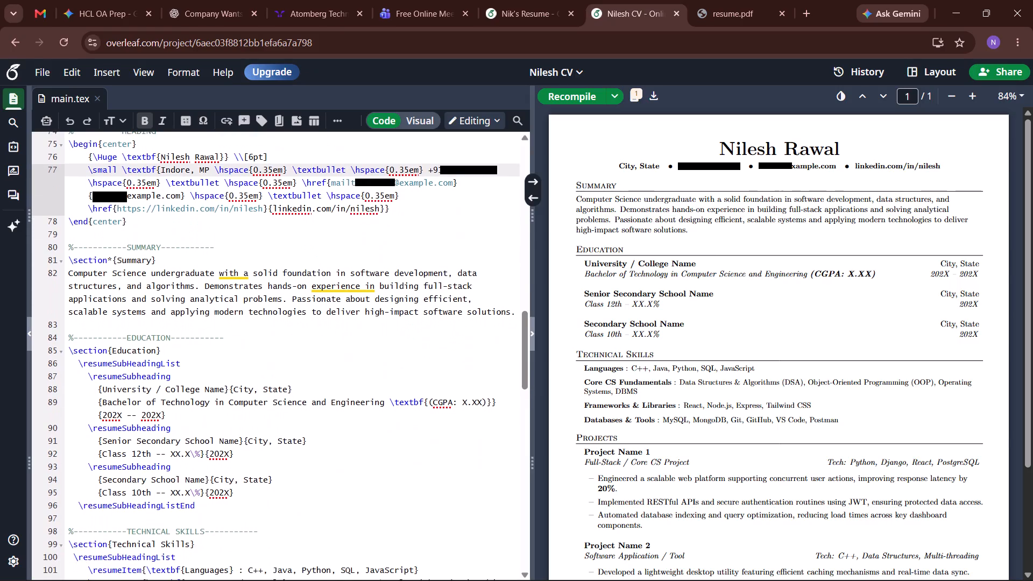
scroll(300, 310, down, 2)
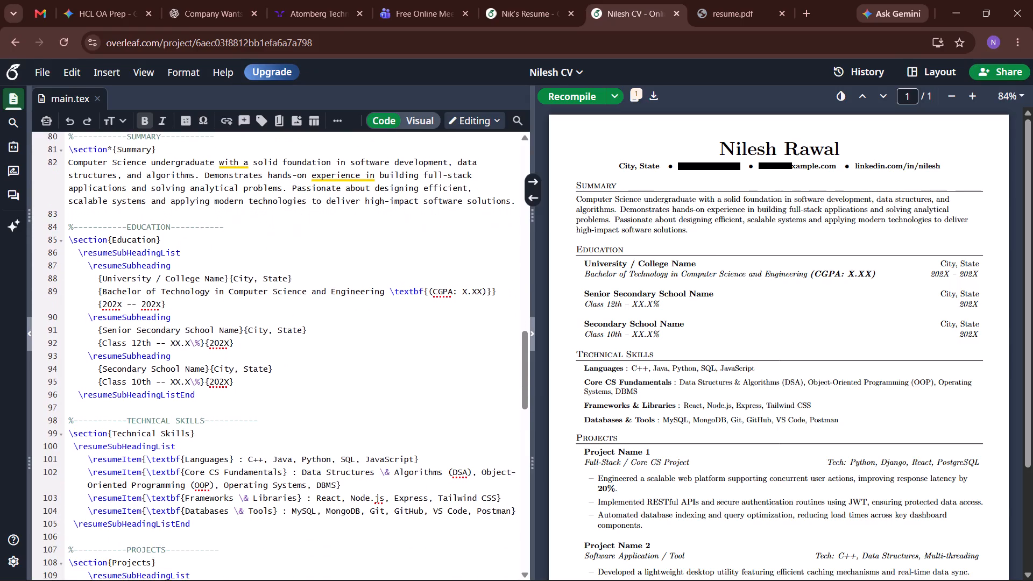
scroll(300, 310, down, 1)
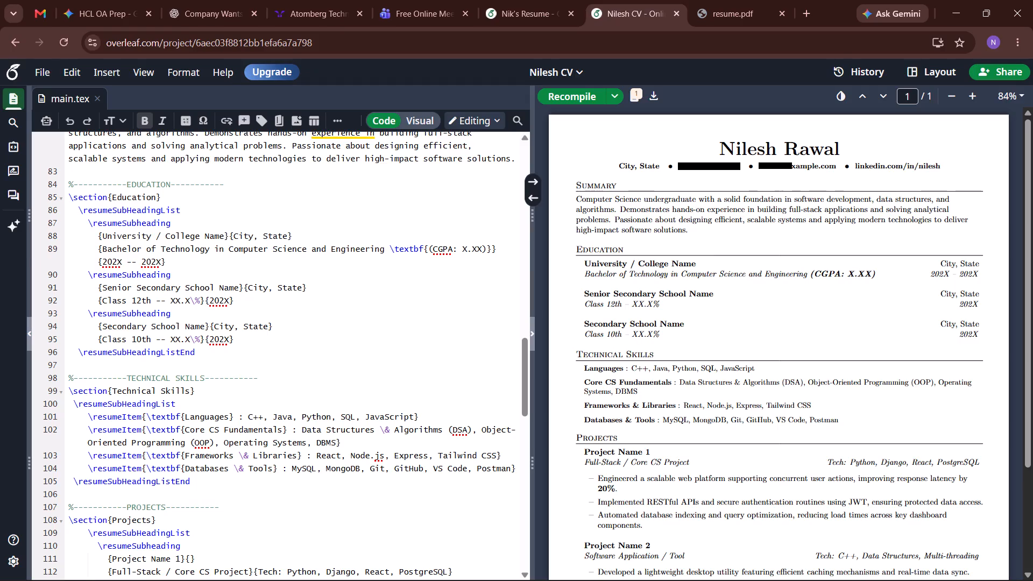
double_click(133, 237)
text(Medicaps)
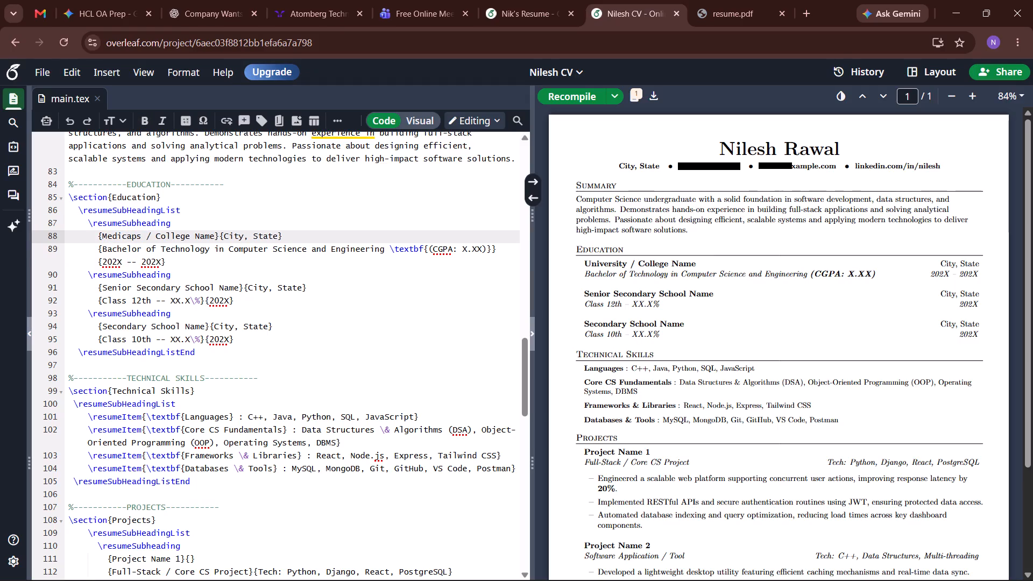
drag(146, 235, 204, 239)
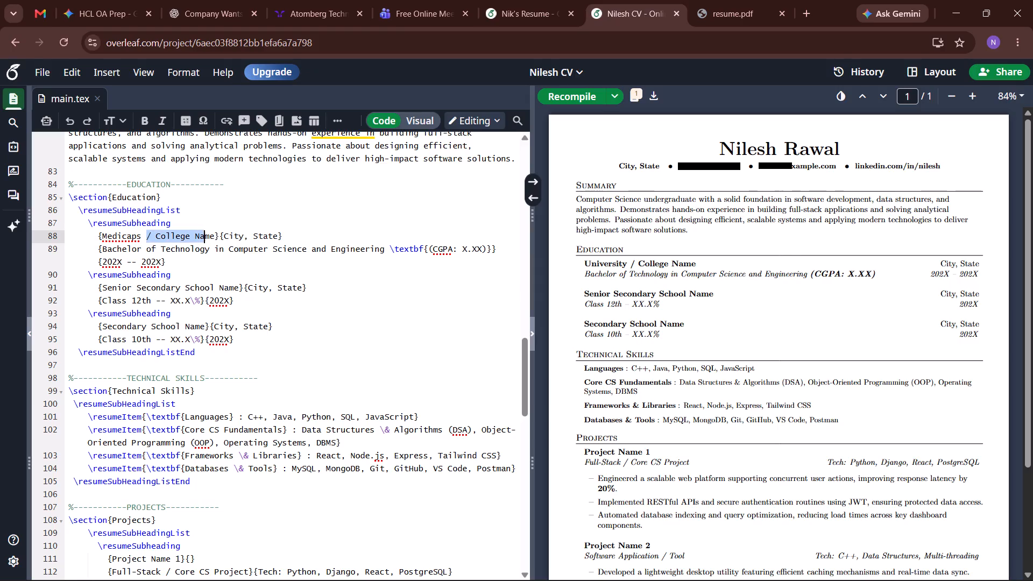
drag(204, 239, 213, 238)
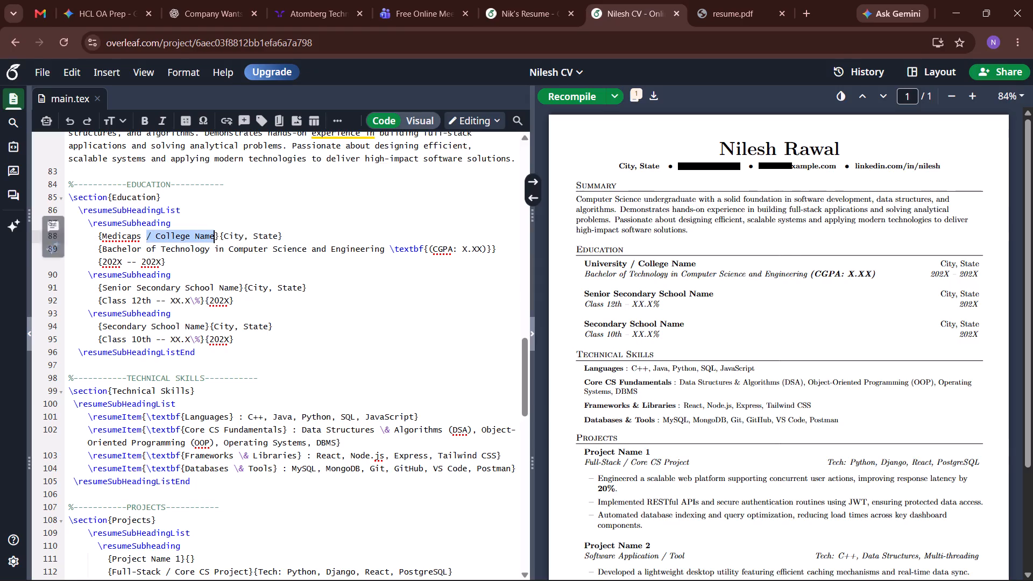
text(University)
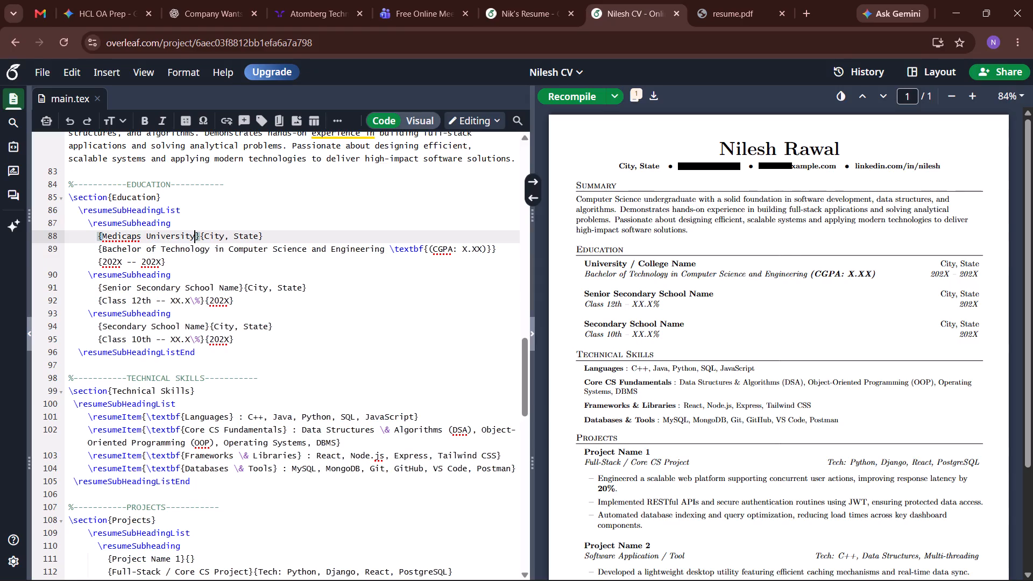
Consult Nik's Resume, closing its Gemini side conversation, and set the Medicaps University location in Nilesh CV to Indore, MP.
double_click(214, 235)
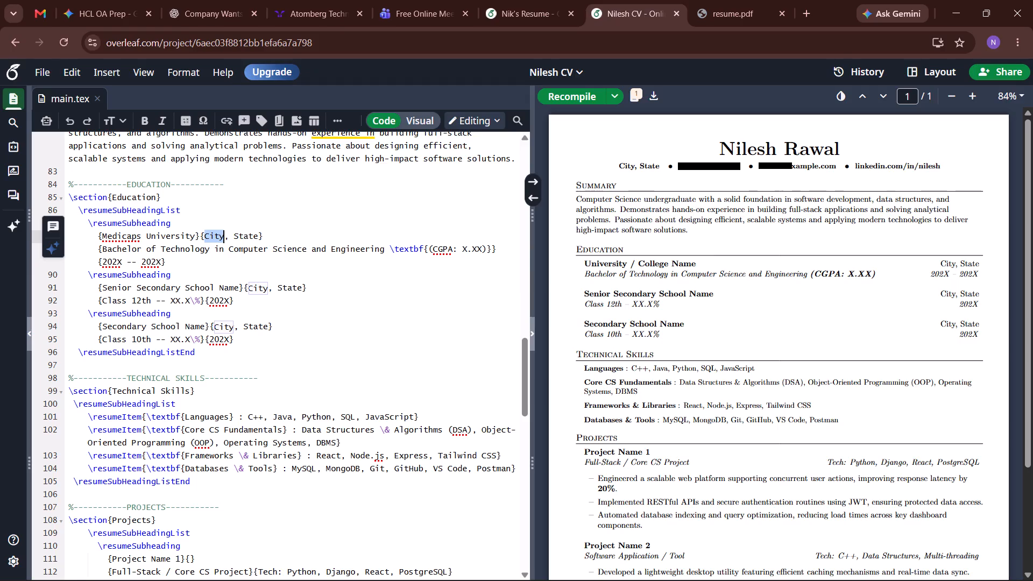
click(535, 0)
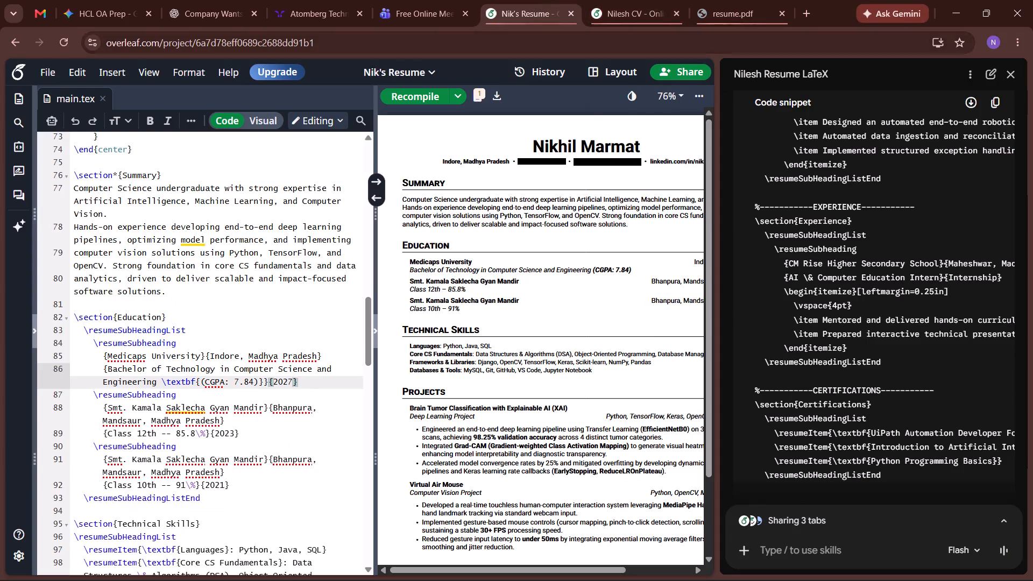
click(875, 7)
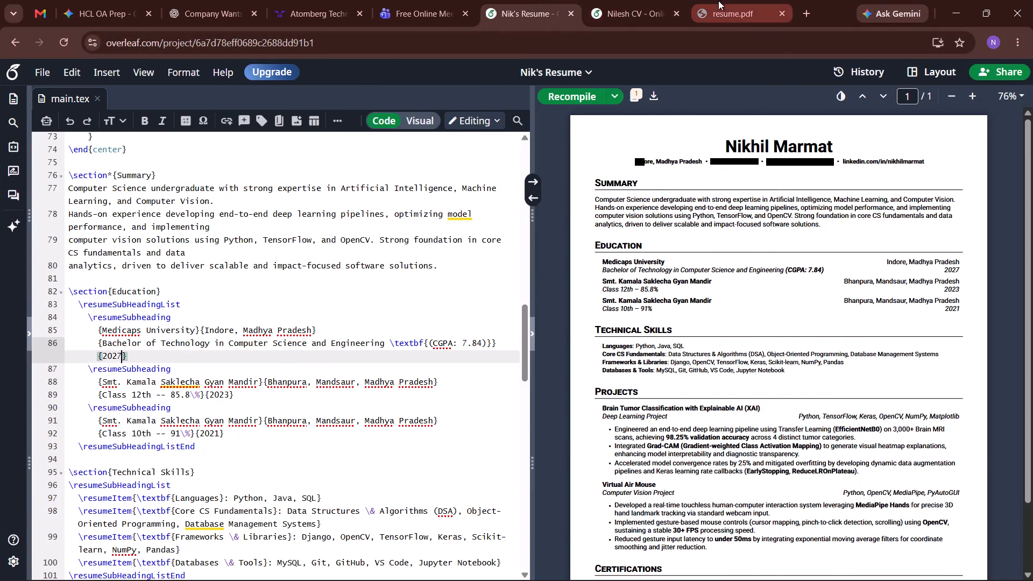
click(584, 0)
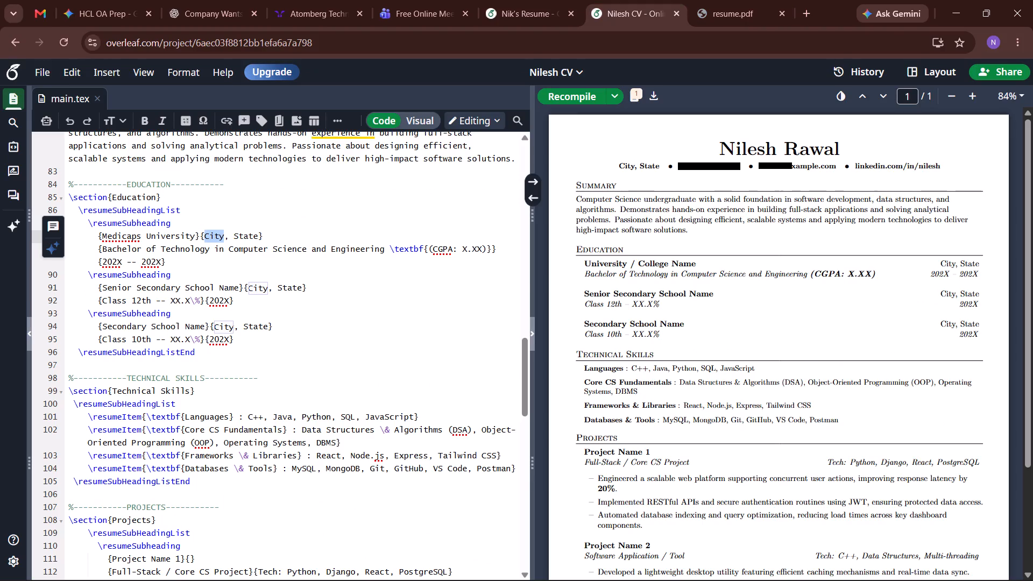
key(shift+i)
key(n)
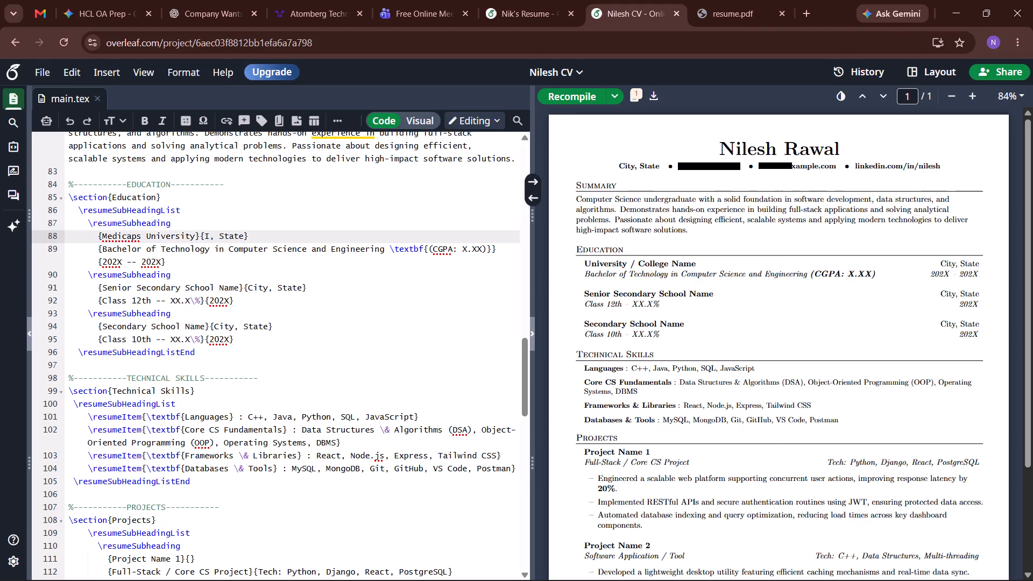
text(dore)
double_click(256, 242)
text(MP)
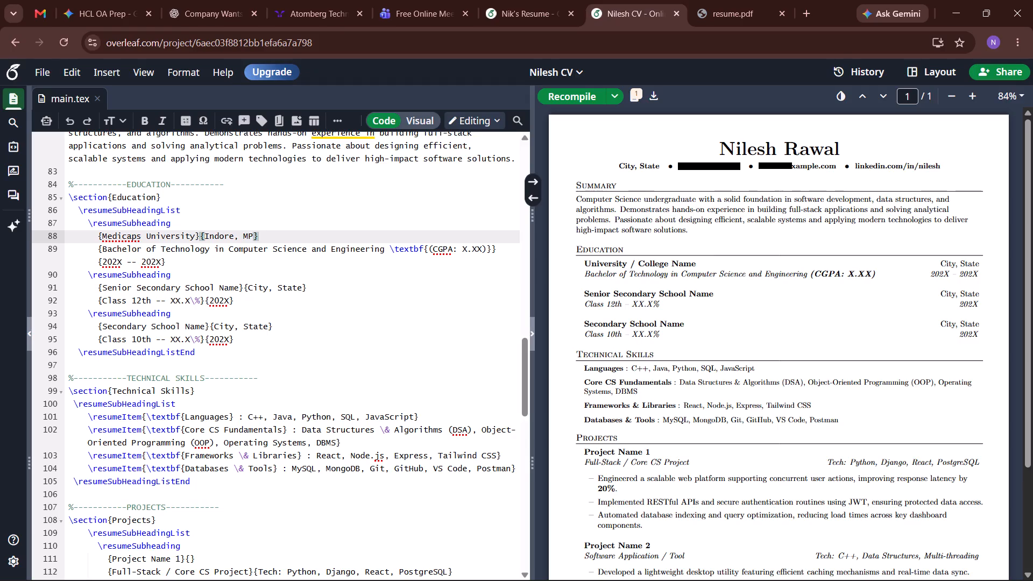
Set the CGPA in the Bachelor of Technology line to 6.90.
click(481, 250)
key(BackSpace)
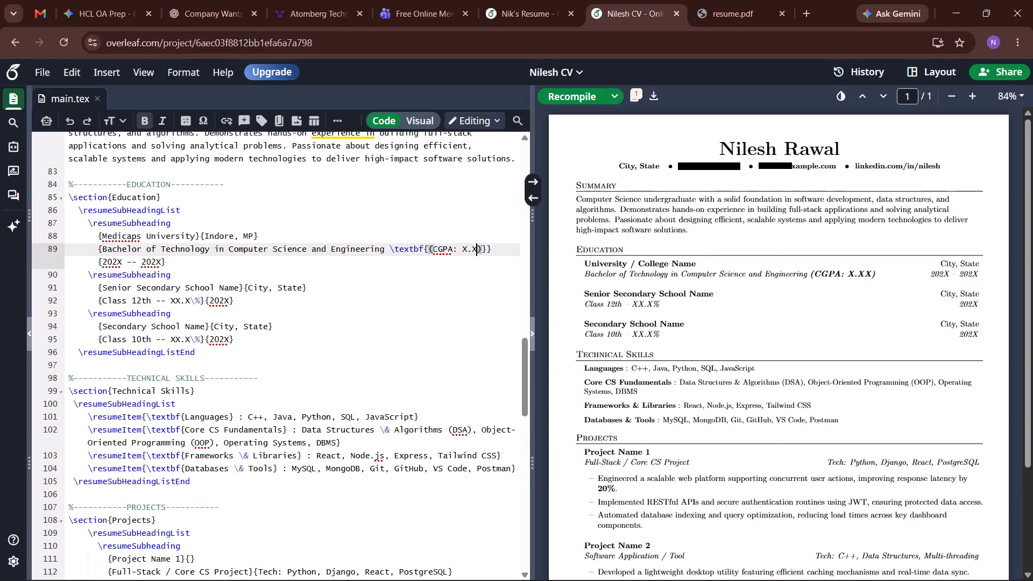
key(BackSpace)
key(BackSpace)
key(BackSpace)
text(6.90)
Set the Bachelor of Technology dates in the Education section to 2023 -- 2027.
click(121, 264)
key(BackSpace)
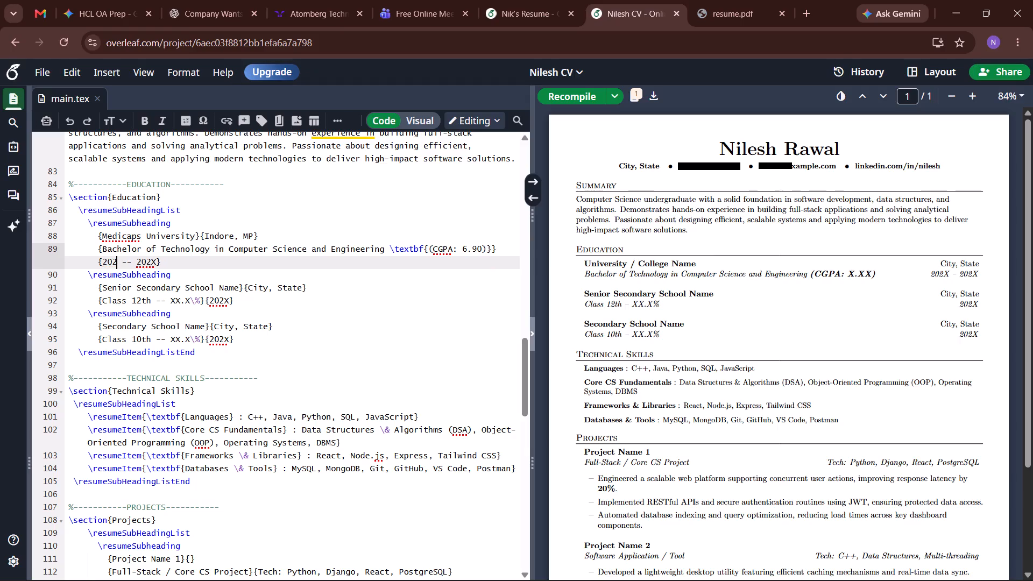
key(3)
key(Right)
key(Right)
key(Right)
key(Right)
key(Right)
key(Right)
key(Right)
key(Right)
key(BackSpace)
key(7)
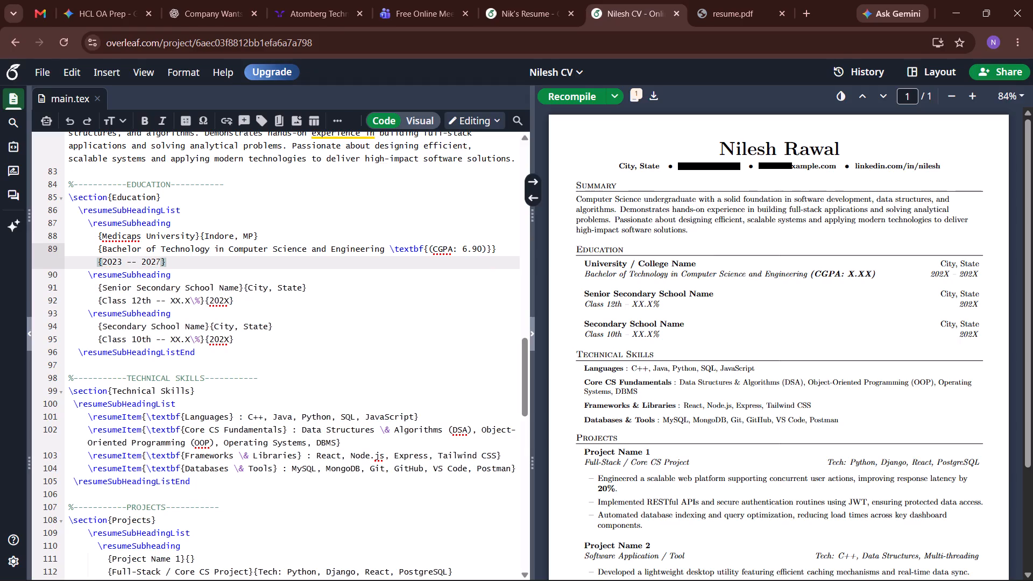
Check resume.pdf for school details to use for the Senior Secondary School Name placeholder, and return to Nilesh CV.
click(119, 289)
drag(119, 289, 179, 274)
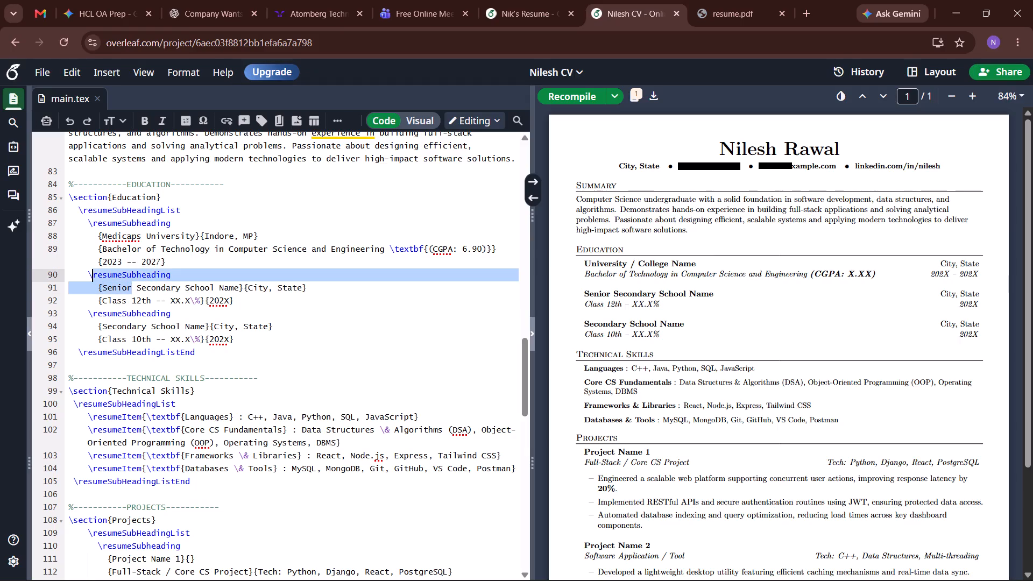
drag(179, 274, 199, 287)
click(744, 0)
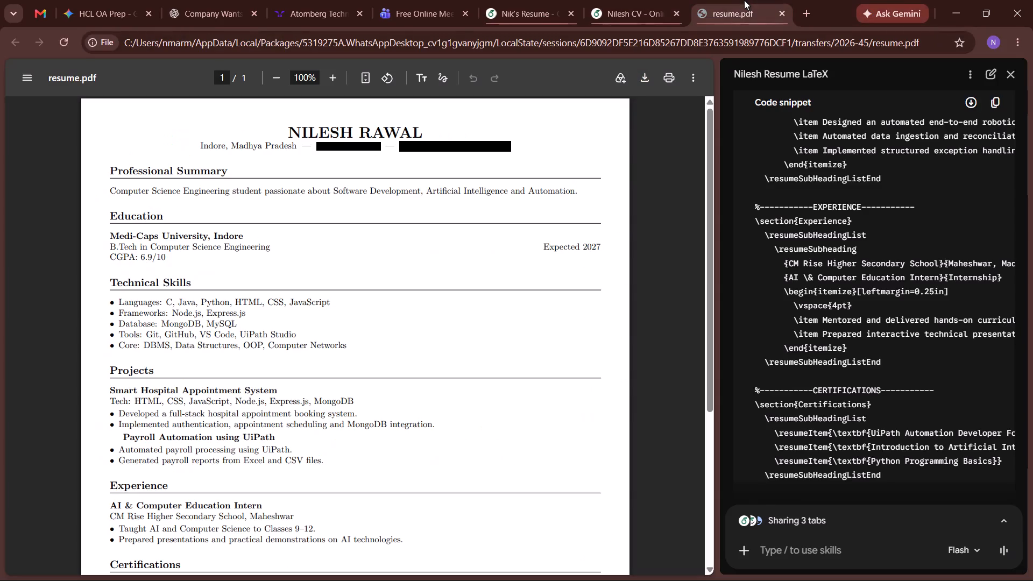
scroll(193, 287, down, 1)
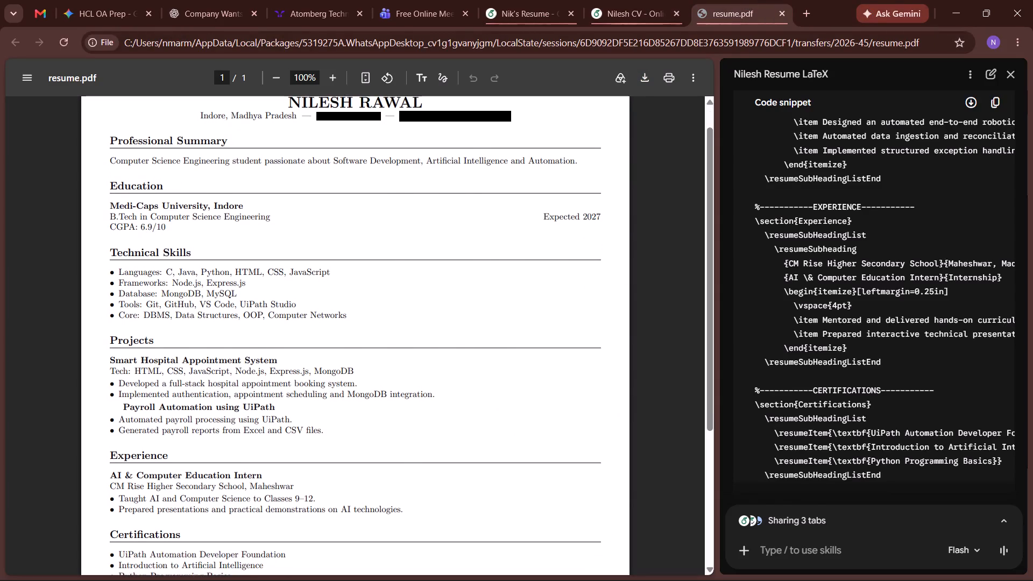
scroll(193, 287, down, 1)
click(633, 0)
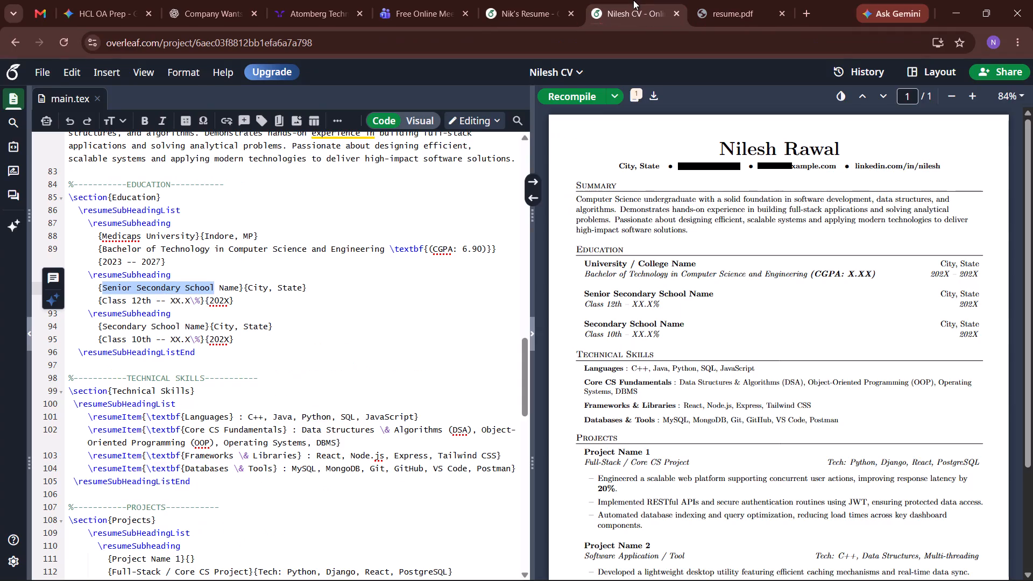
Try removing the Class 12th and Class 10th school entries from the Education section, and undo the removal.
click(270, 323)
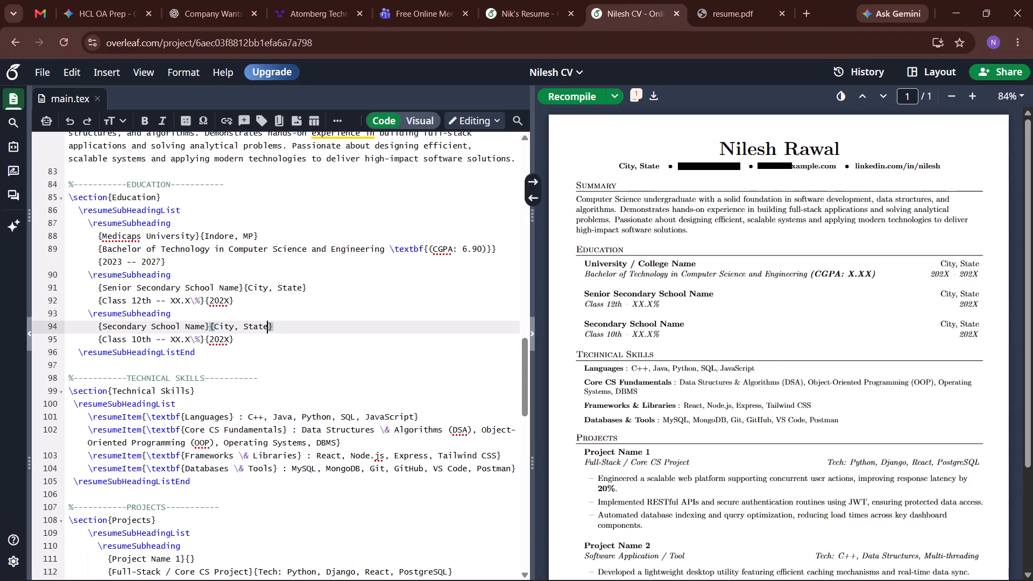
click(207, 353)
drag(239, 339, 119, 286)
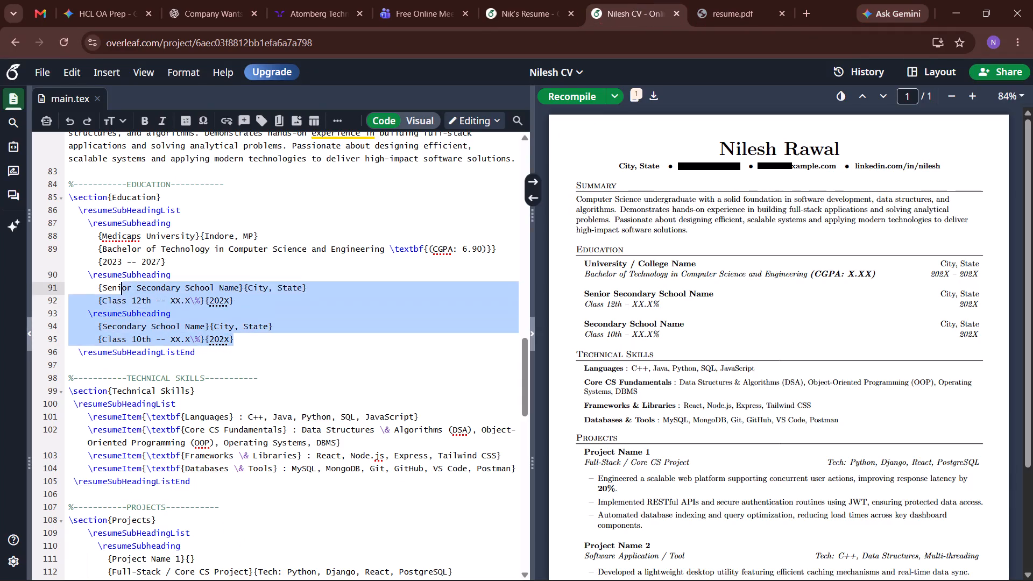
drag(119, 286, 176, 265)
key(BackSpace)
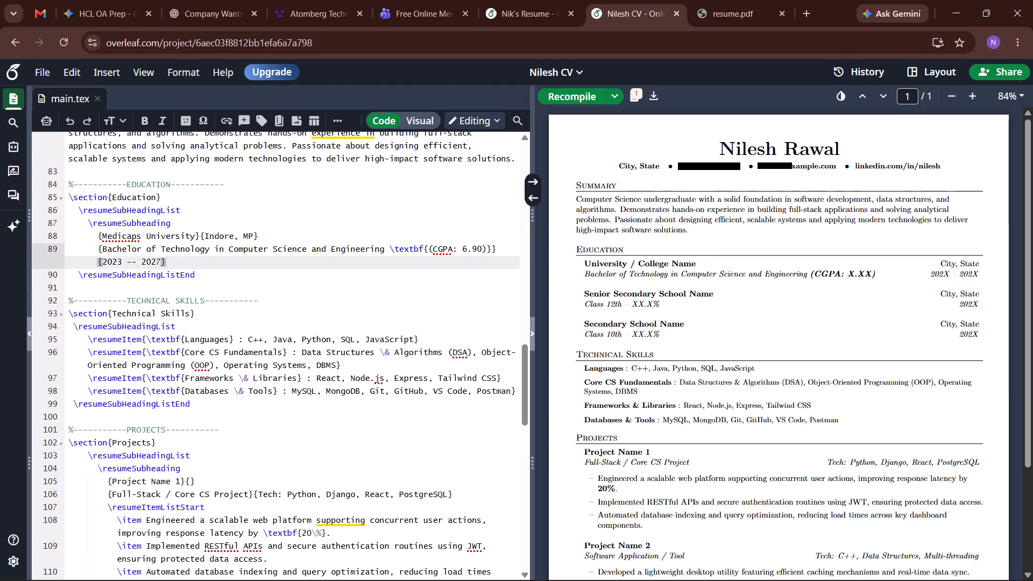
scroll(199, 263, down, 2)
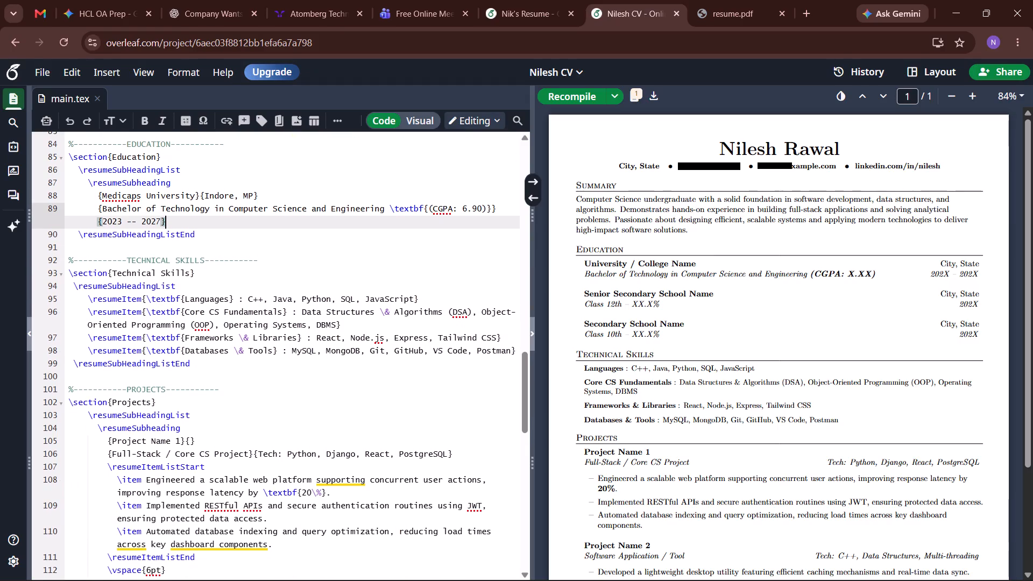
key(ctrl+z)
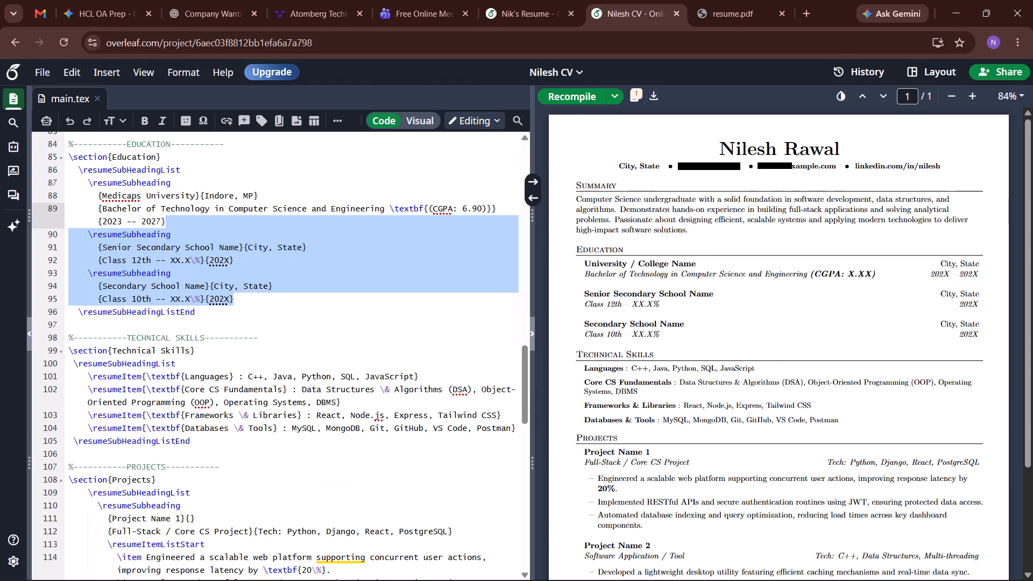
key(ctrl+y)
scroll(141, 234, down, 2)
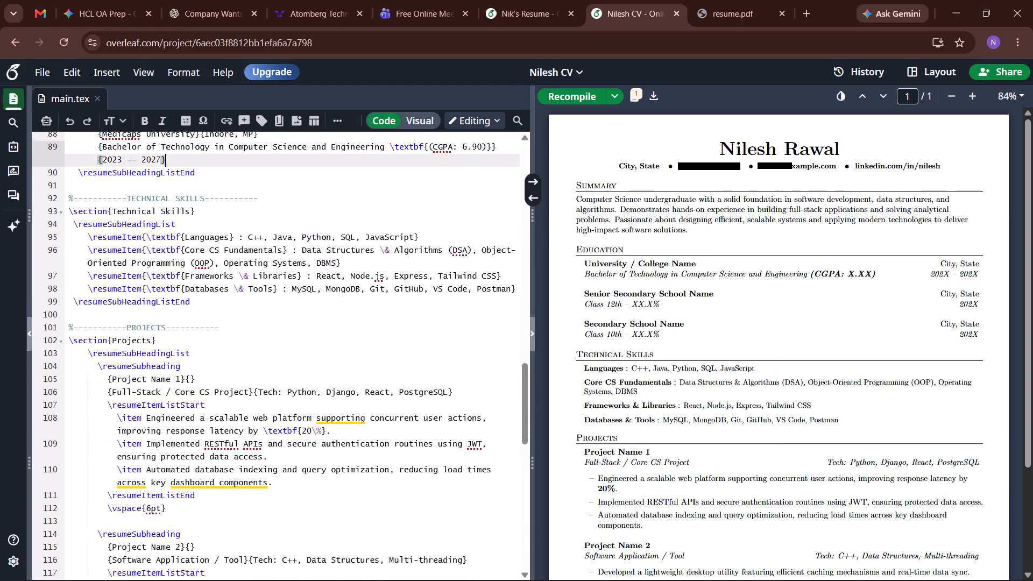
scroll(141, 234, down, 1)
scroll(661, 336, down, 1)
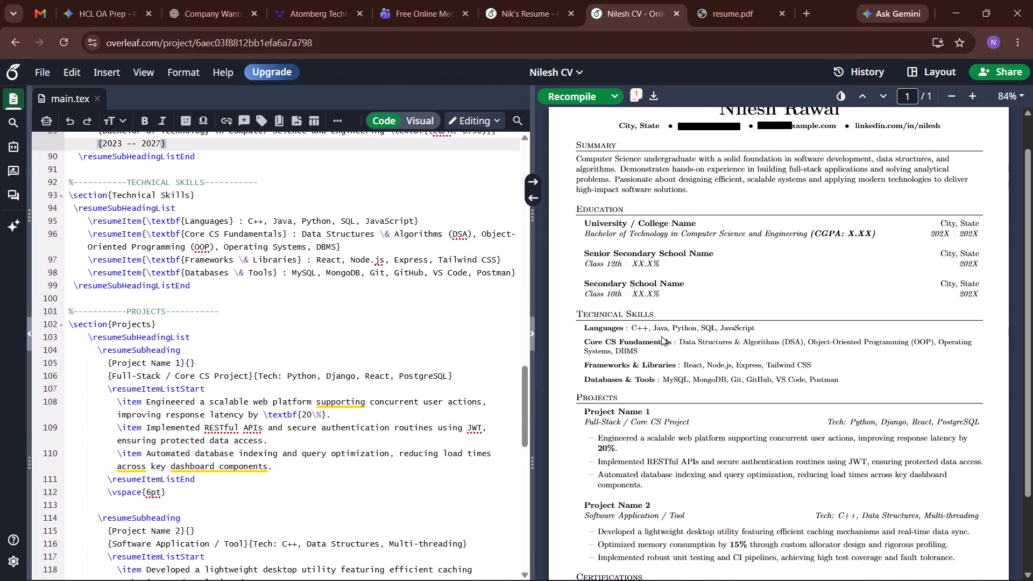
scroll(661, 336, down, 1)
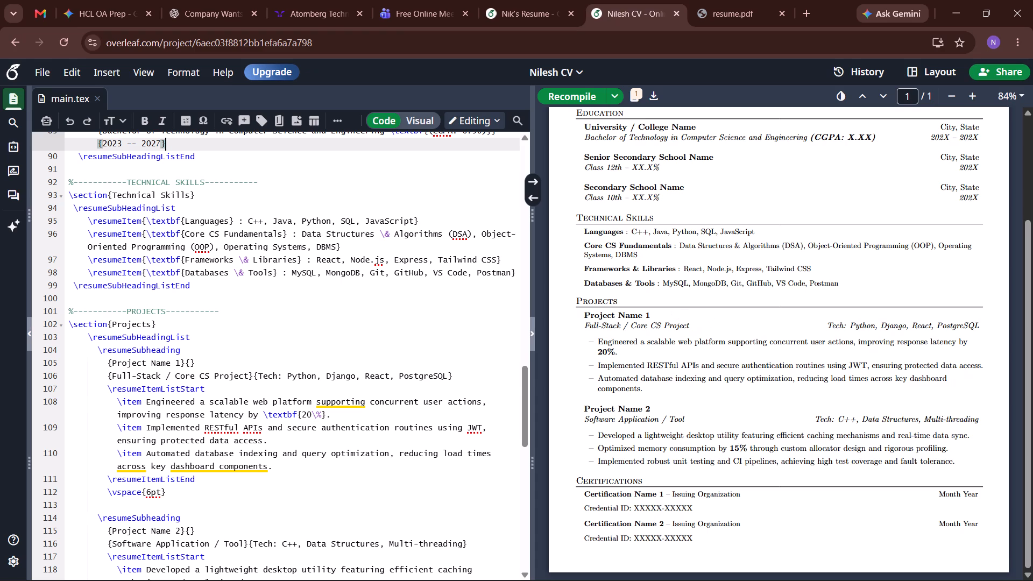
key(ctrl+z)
Select the Senior Secondary School Name placeholder and search Google in a new tab for education park school maheshwar.
scroll(457, 307, up, 2)
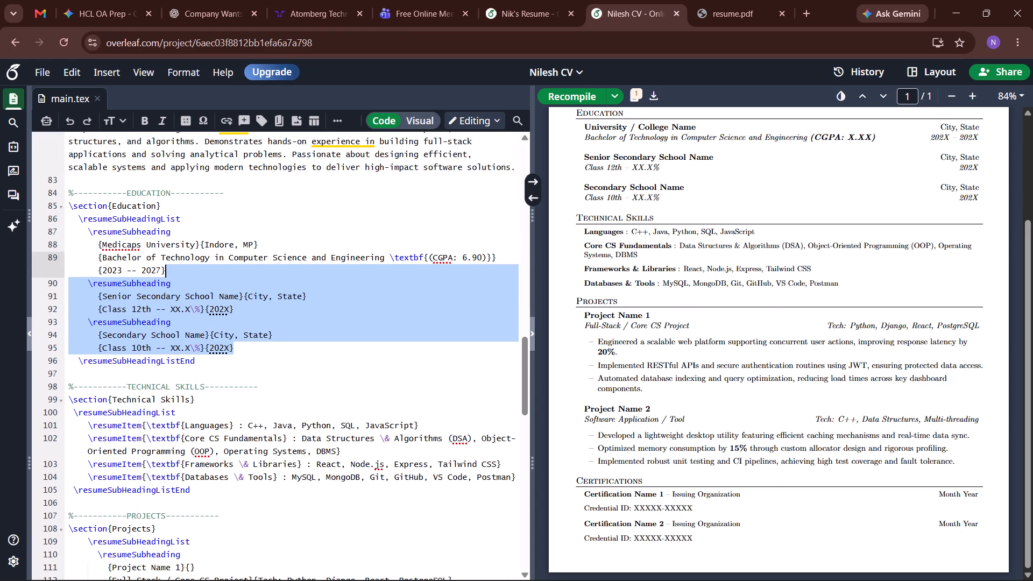
click(229, 298)
drag(229, 298, 119, 297)
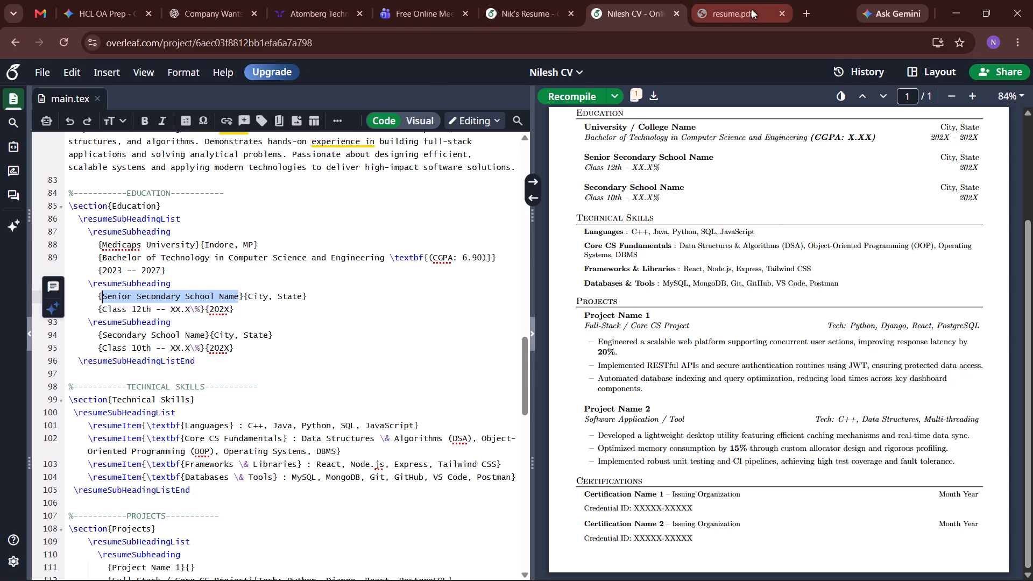
click(801, 11)
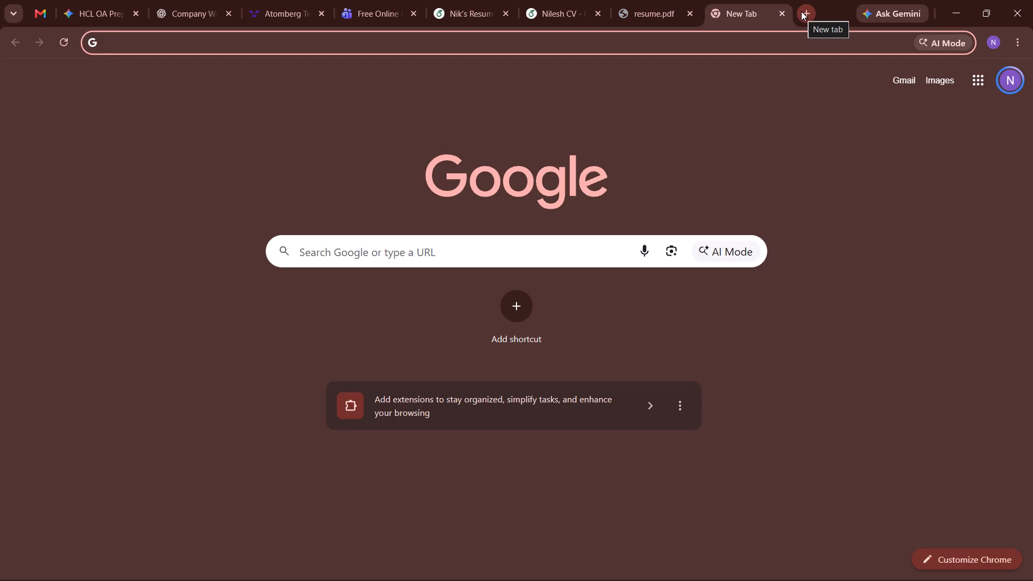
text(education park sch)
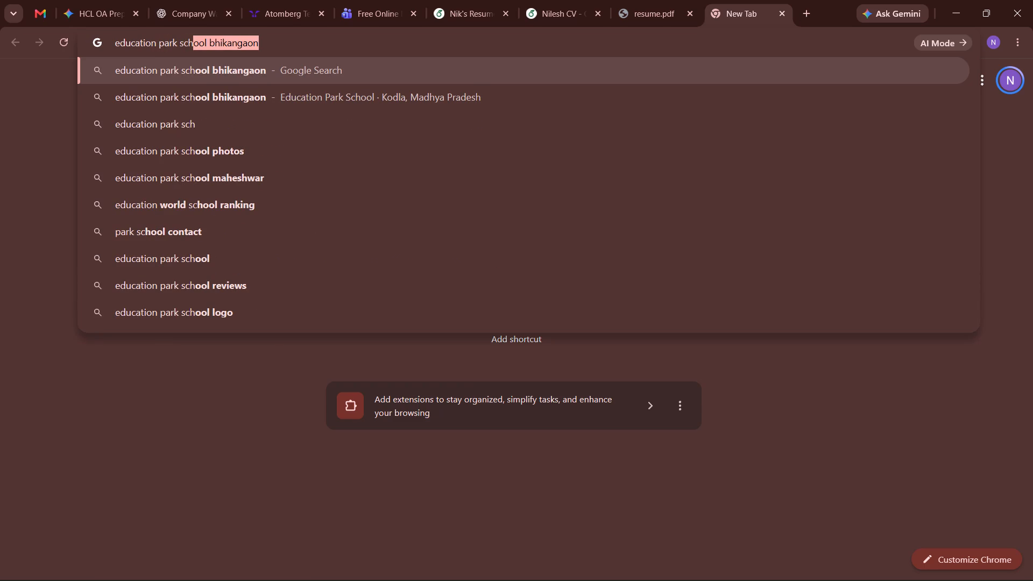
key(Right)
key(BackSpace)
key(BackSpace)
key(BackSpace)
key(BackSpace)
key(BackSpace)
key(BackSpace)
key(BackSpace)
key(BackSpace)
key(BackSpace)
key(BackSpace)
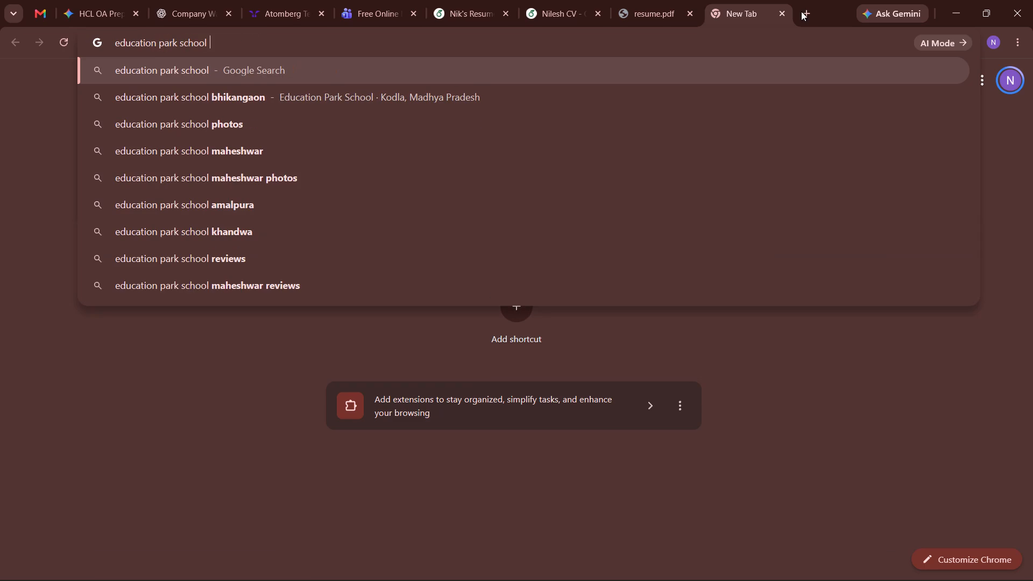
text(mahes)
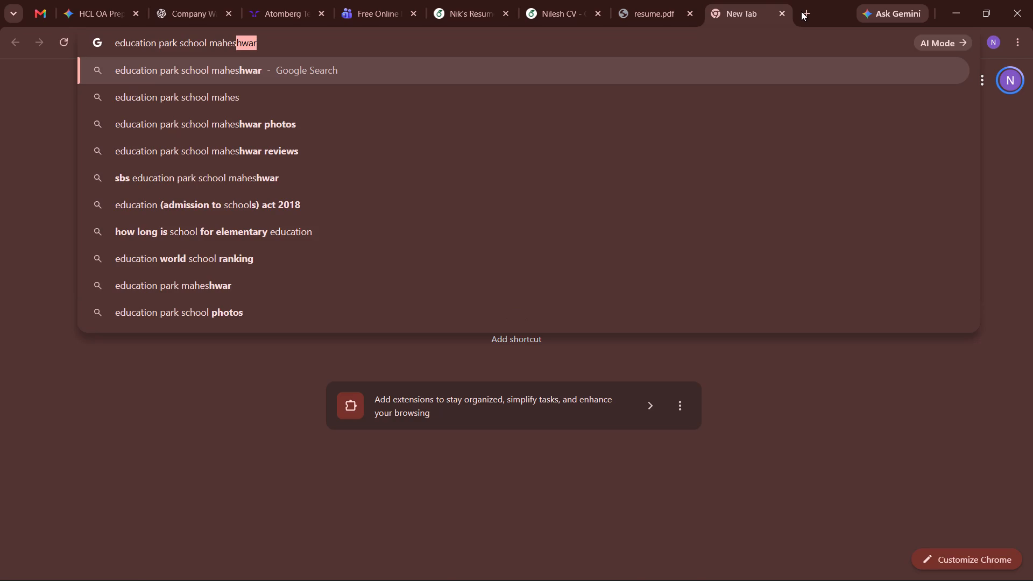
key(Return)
scroll(576, 260, down, 1)
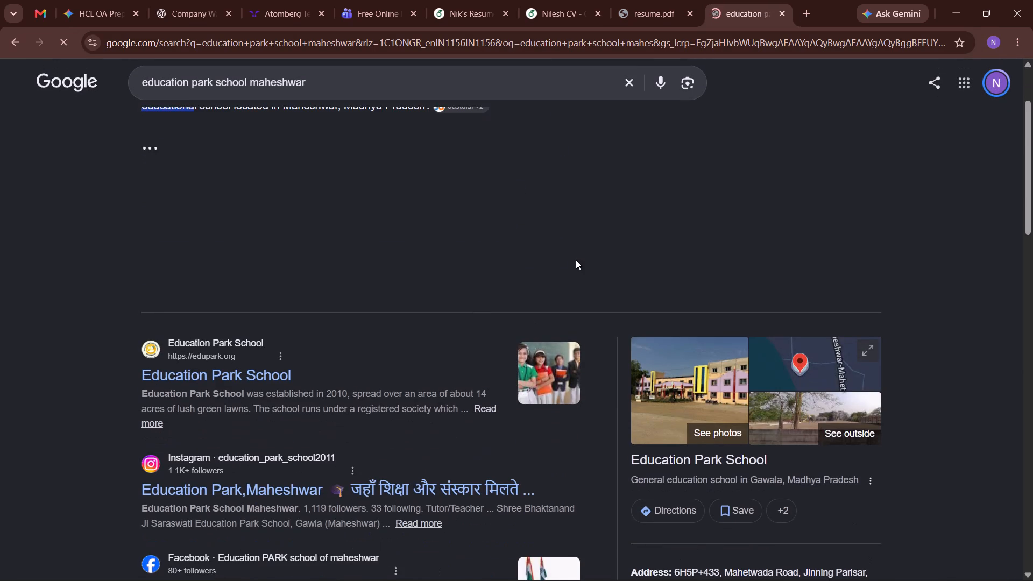
scroll(576, 260, down, 1)
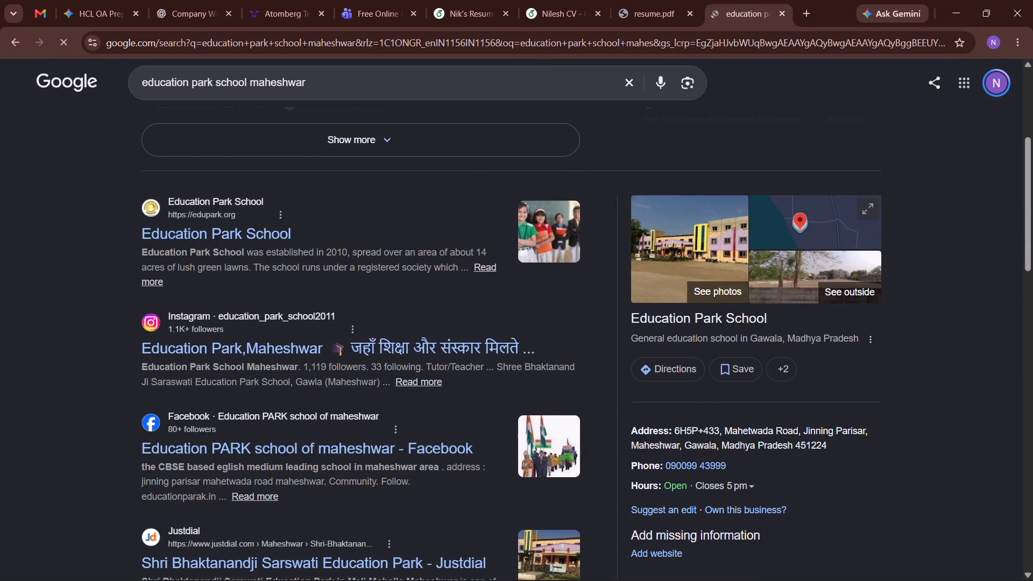
Copy the official name Shri Bhaktanandji Saraswati Education Park from the search results and paste it over Nilesh CV's Senior Secondary School Name placeholder.
drag(633, 321, 777, 317)
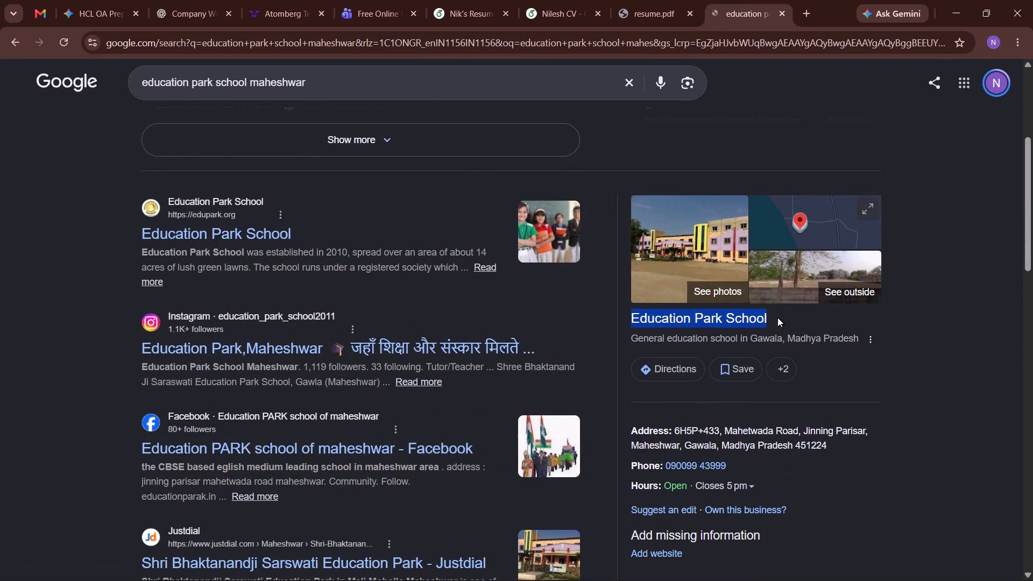
drag(777, 317, 780, 317)
click(789, 324)
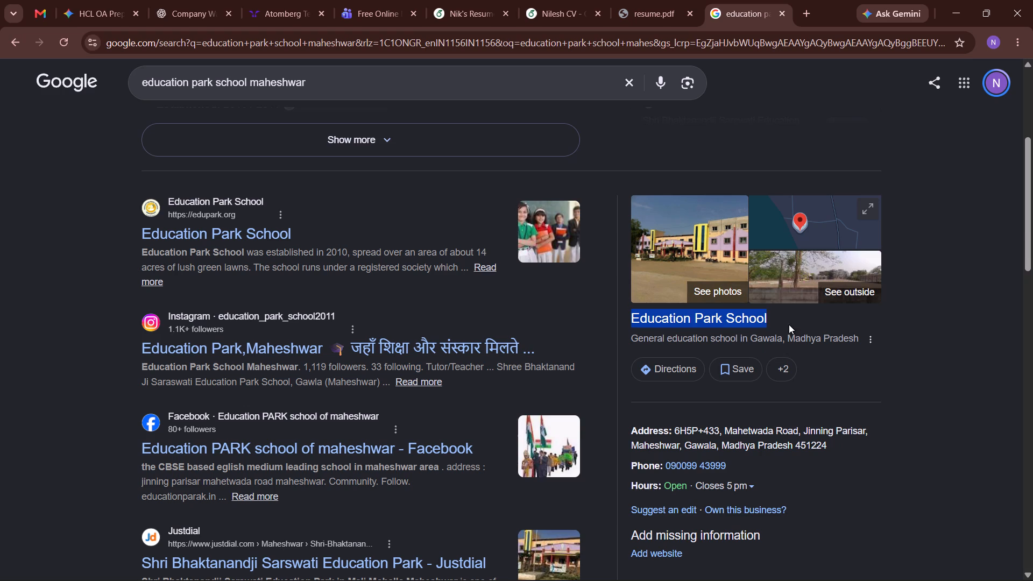
scroll(789, 324, up, 3)
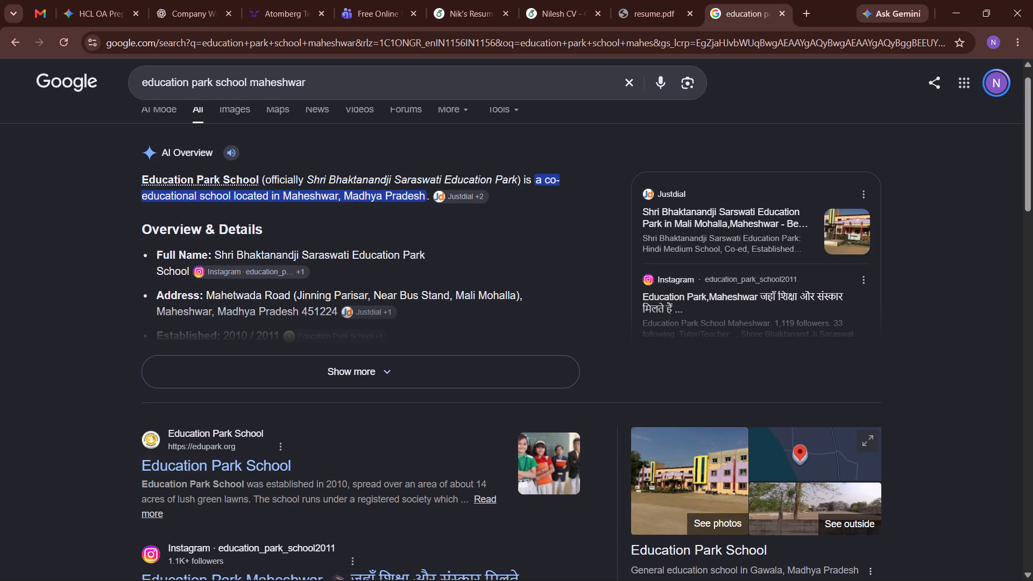
click(312, 175)
drag(312, 175, 504, 176)
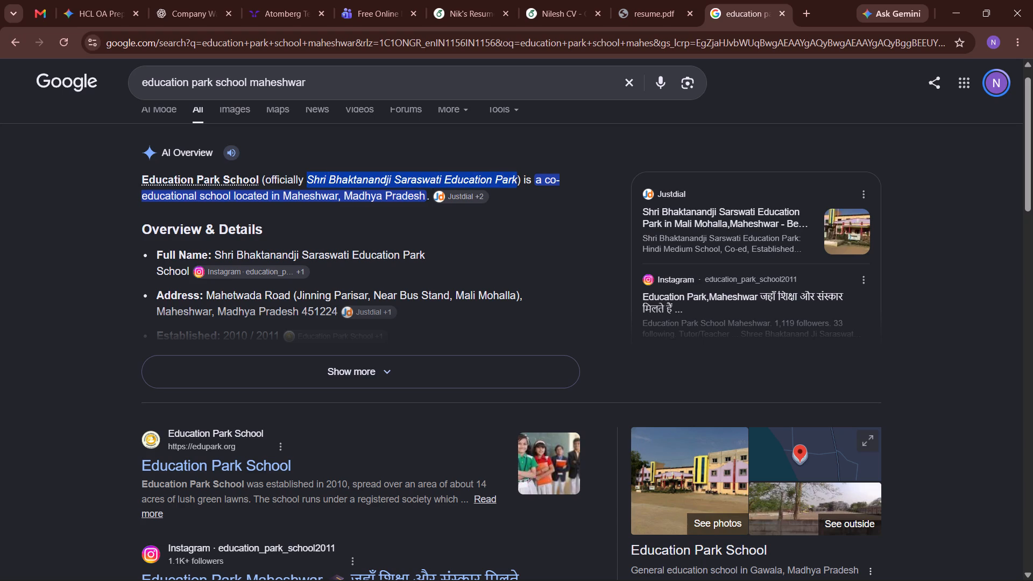
drag(504, 176, 504, 176)
key(ctrl+c)
key(ctrl+c)
click(533, 0)
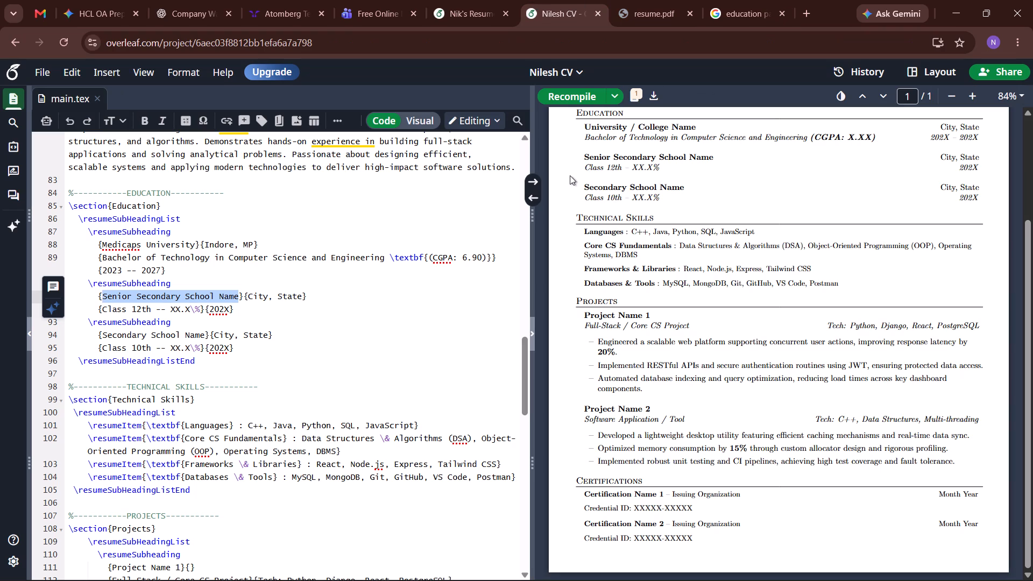
key(ctrl+v)
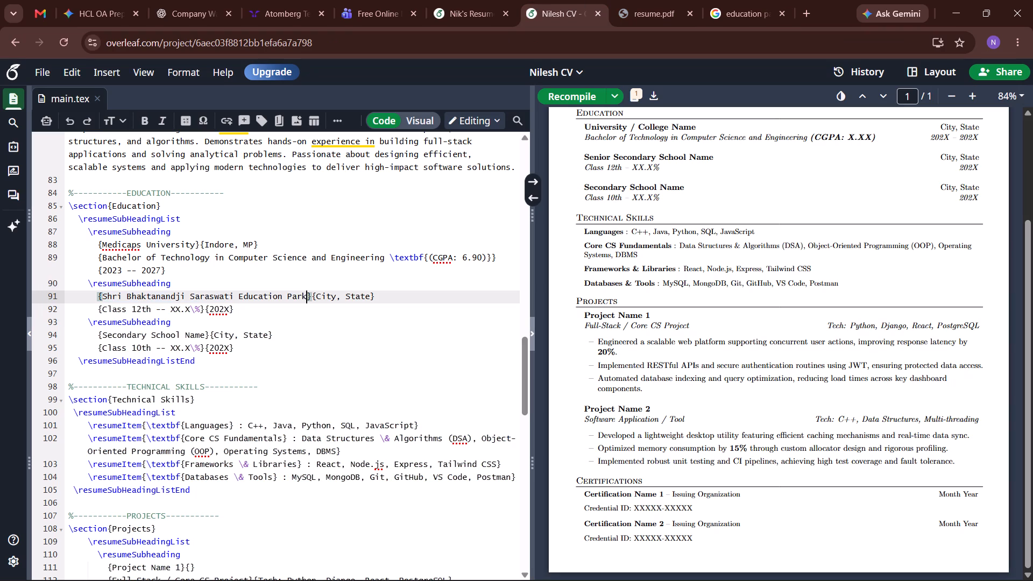
Replace the Secondary School Name placeholder in the Class 10th entry with Scholars Acadamy.
click(113, 337)
drag(113, 337, 171, 326)
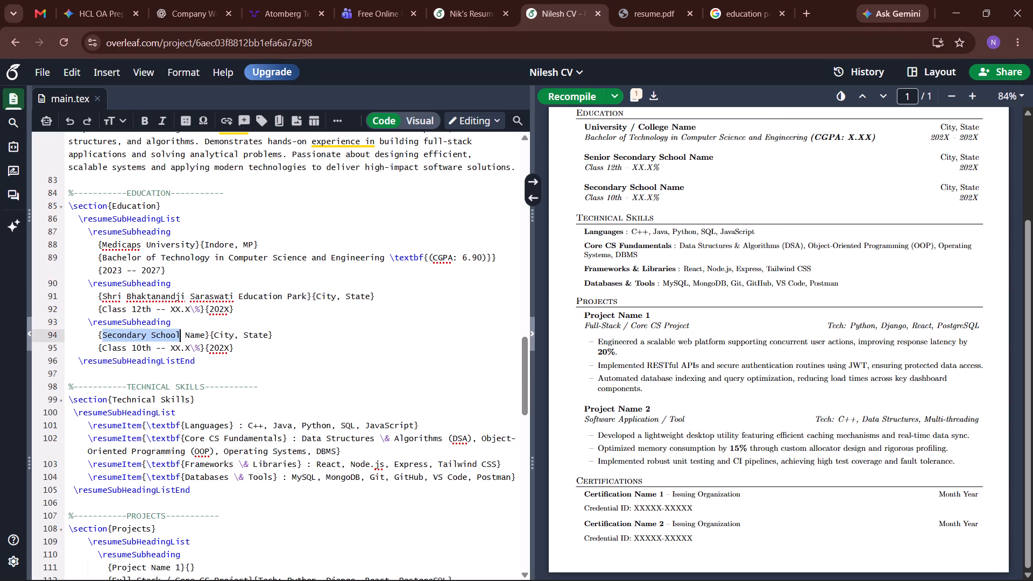
drag(171, 326, 186, 332)
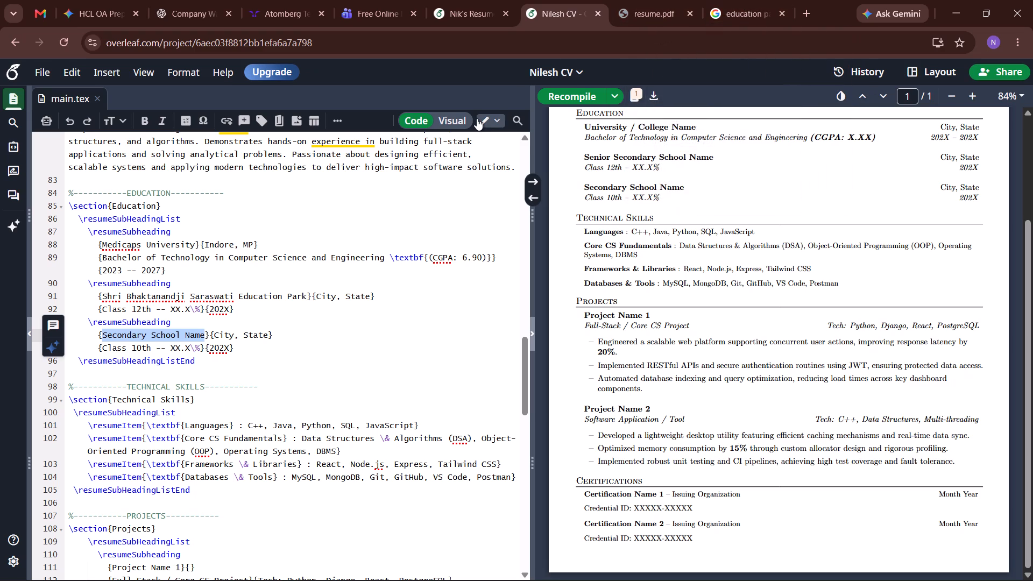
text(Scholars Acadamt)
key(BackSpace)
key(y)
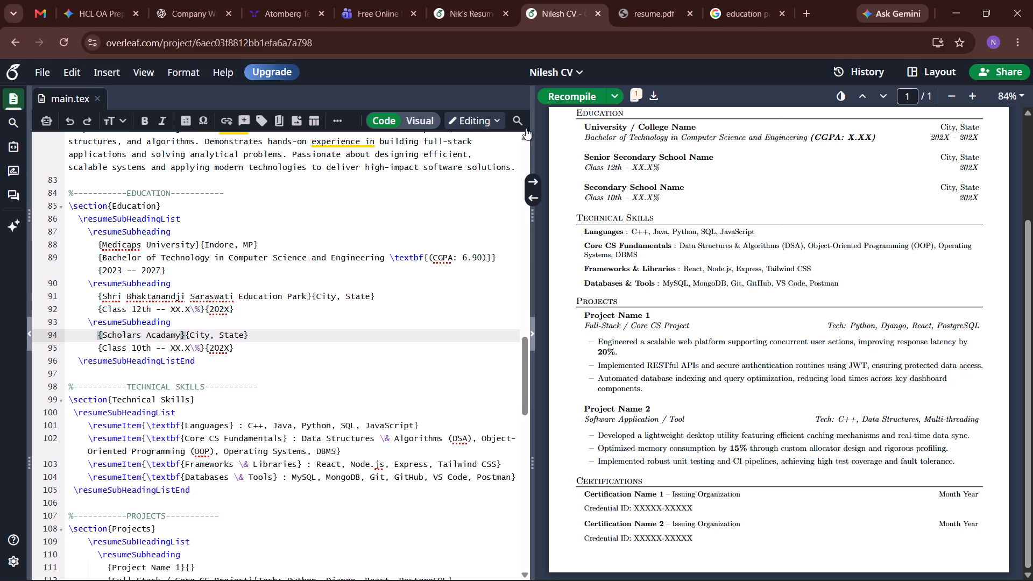
Replace the City, State placeholder of the Class 12th school entry with Maheswar, MP.
double_click(332, 297)
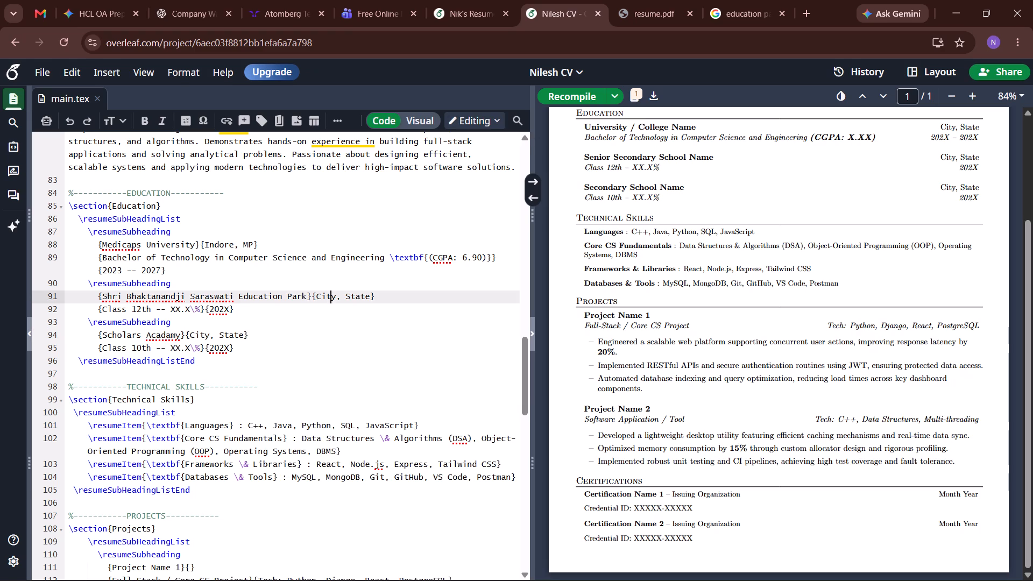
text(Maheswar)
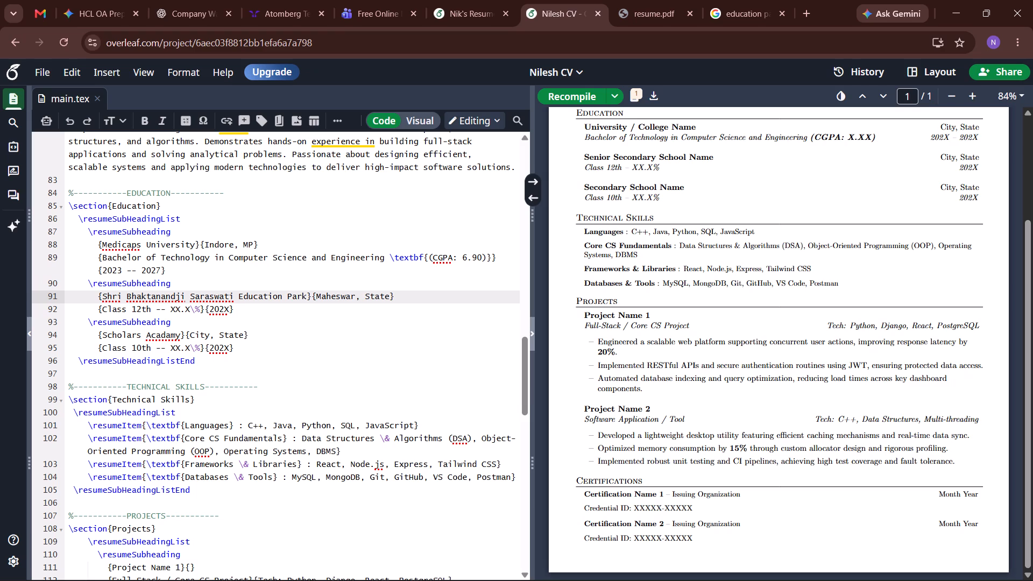
double_click(378, 295)
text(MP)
Replace the City placeholder of the Scholars Acadamy entry with Maheshwar.
double_click(195, 337)
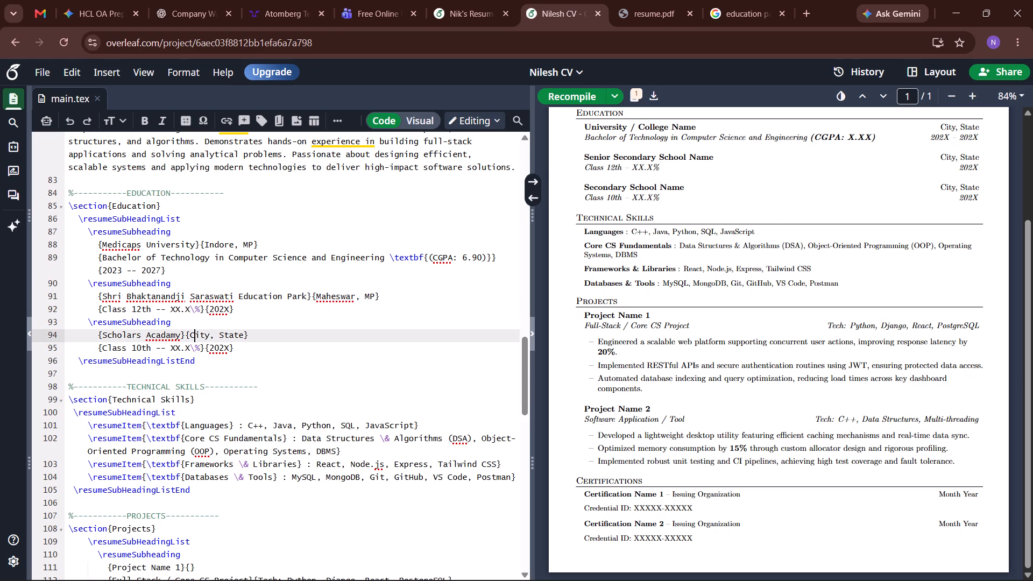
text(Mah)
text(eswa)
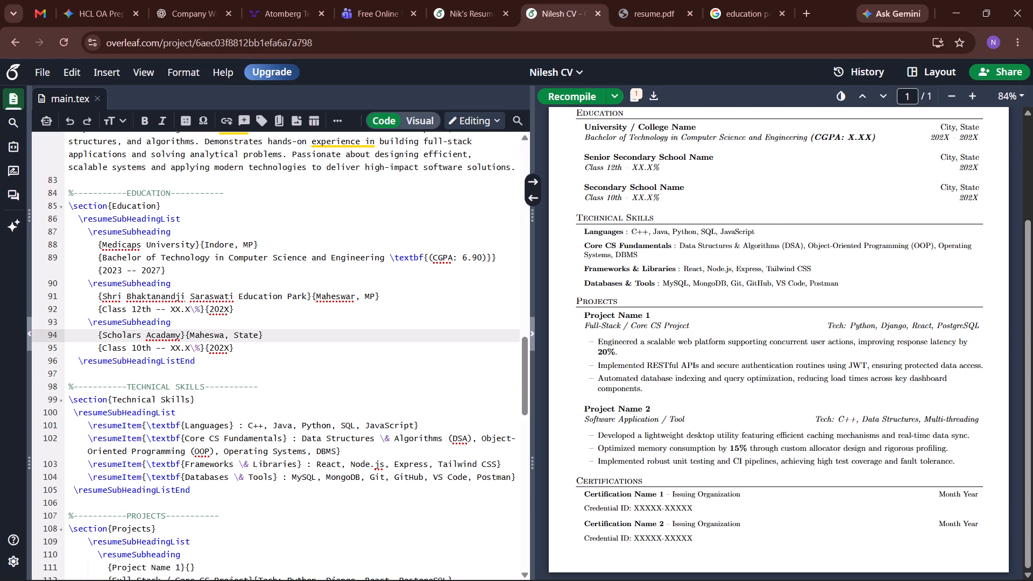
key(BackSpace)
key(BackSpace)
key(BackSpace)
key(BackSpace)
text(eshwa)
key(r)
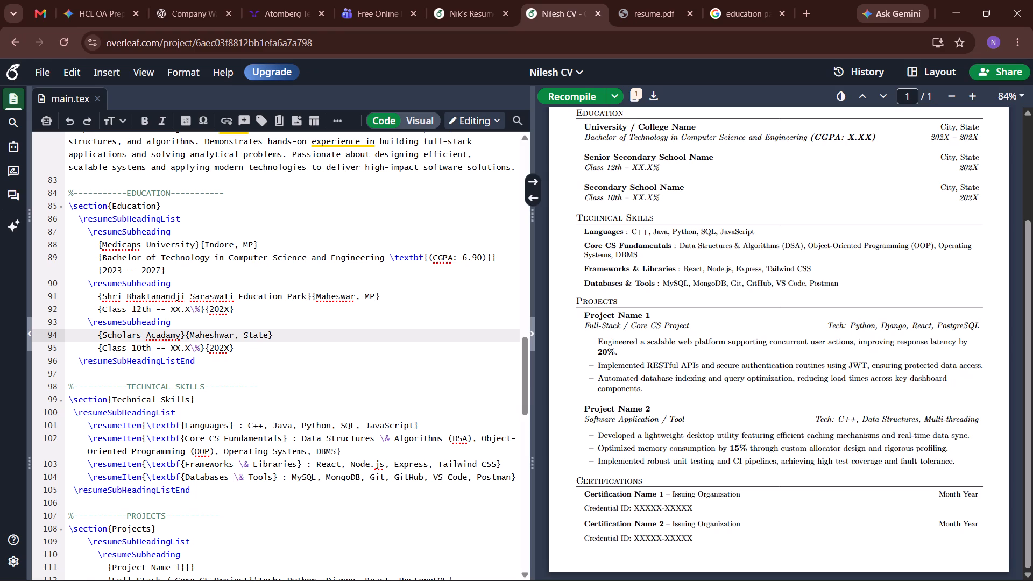
Correct the city spelling in the Class 12th school entry to Maheshwar.
click(339, 299)
key(Left)
key(Right)
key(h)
Replace the State placeholder of the Scholars Acadamy entry with MP.
scroll(247, 352, down, 1)
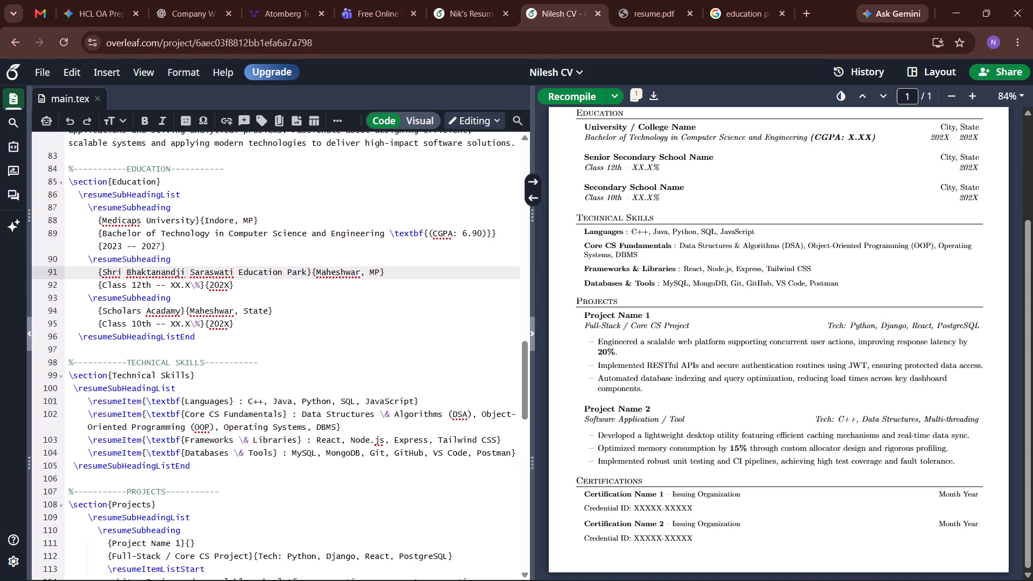
double_click(251, 309)
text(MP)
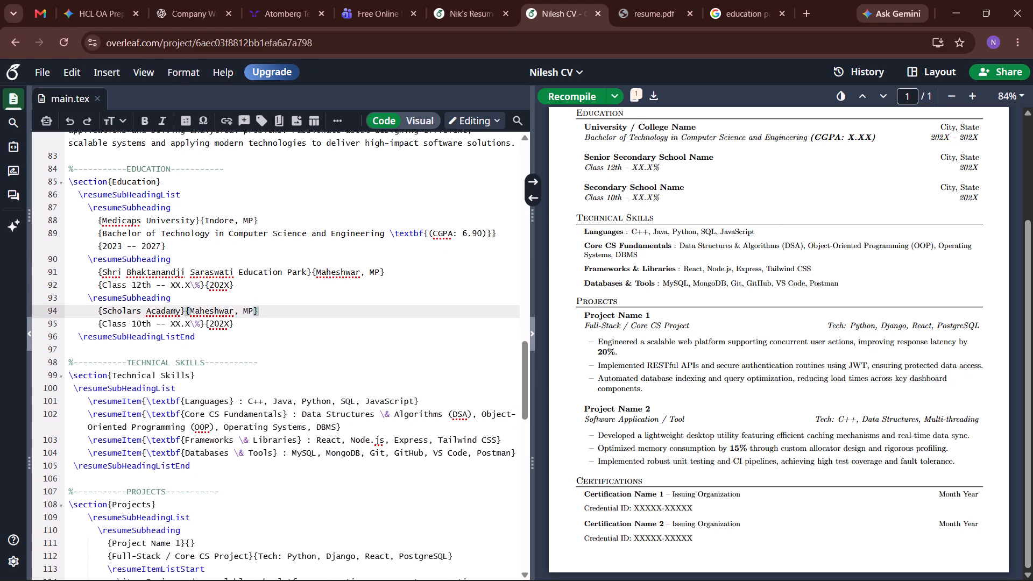
Remove the percentage placeholder from the Class 12th line and set its year to 2023.
drag(201, 286, 154, 286)
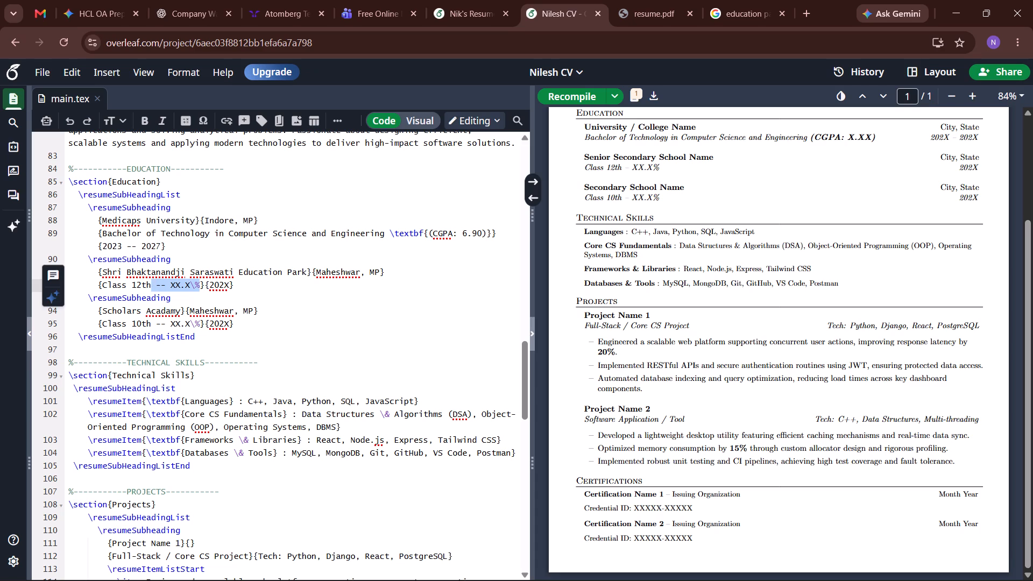
key(BackSpace)
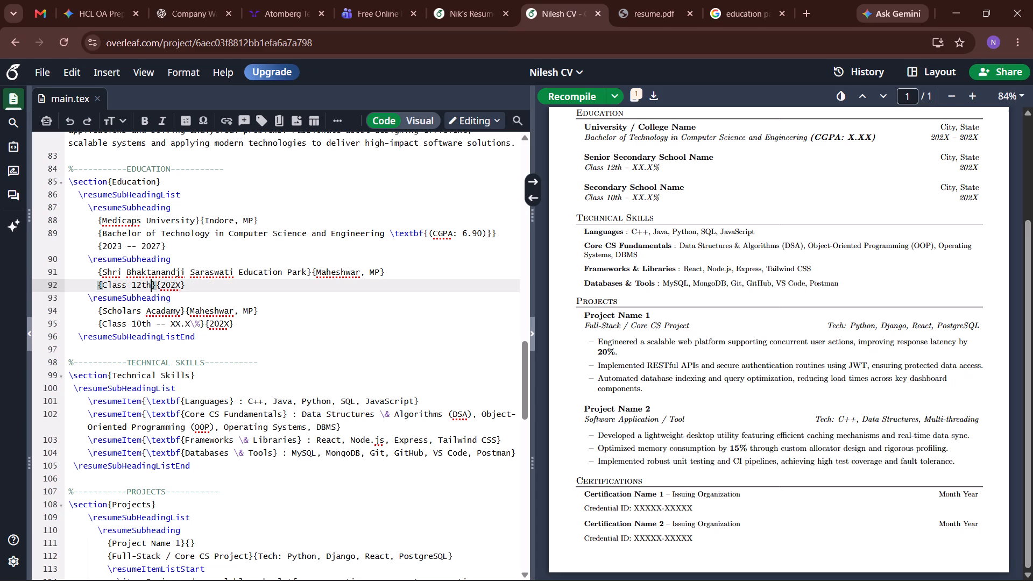
click(179, 287)
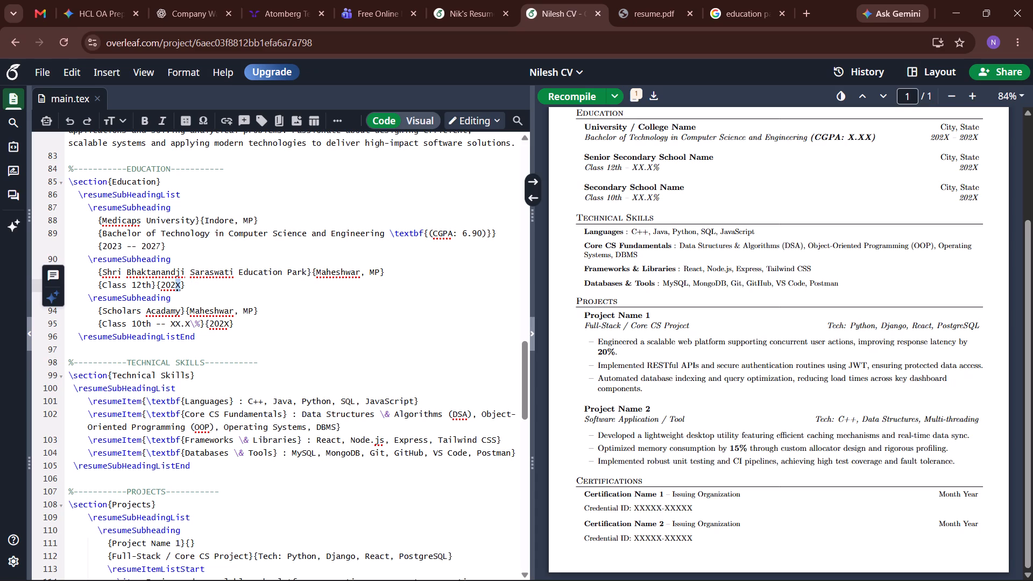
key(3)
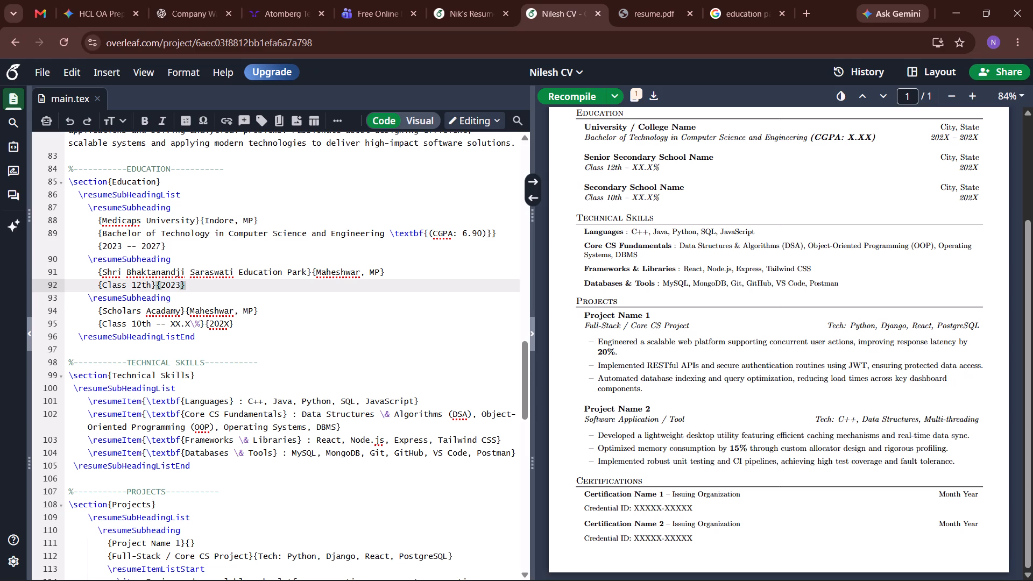
Remove the percentage placeholder from the Class 10th line and set its year to 2021.
drag(200, 323, 150, 323)
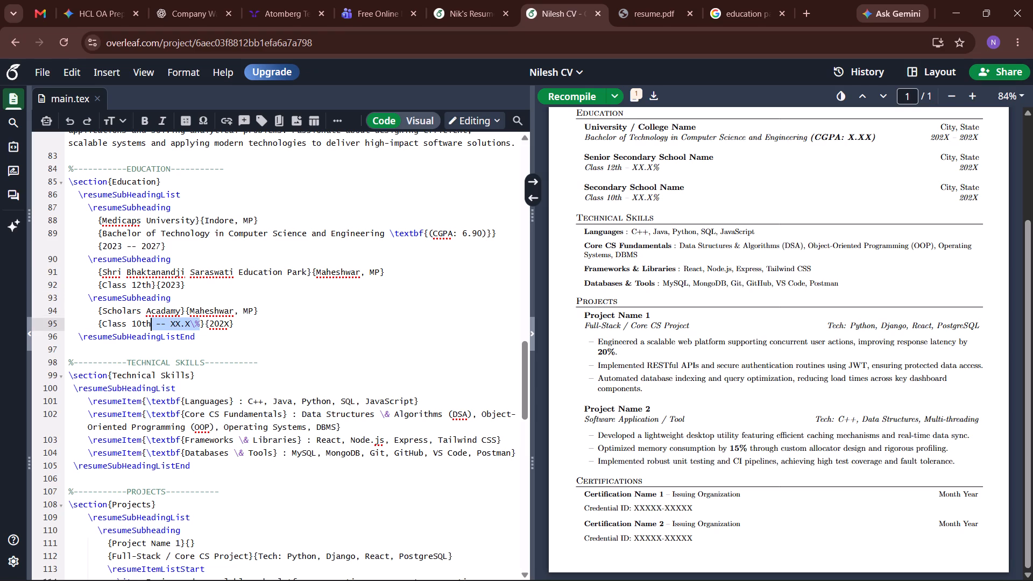
drag(150, 323, 151, 323)
key(BackSpace)
key(Right)
key(Right)
key(Right)
key(Right)
key(Right)
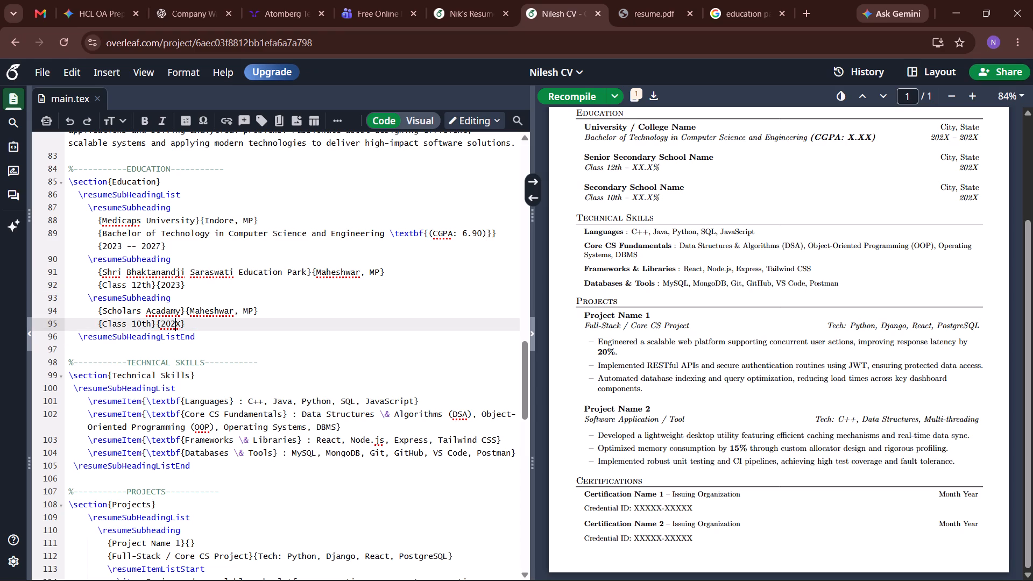
key(Right)
key(BackSpace)
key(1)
Review the Technical Skills, Projects and Certifications source for placeholders still to fill, checking the credential ID and date fields of Certification Name 1.
scroll(151, 323, down, 1)
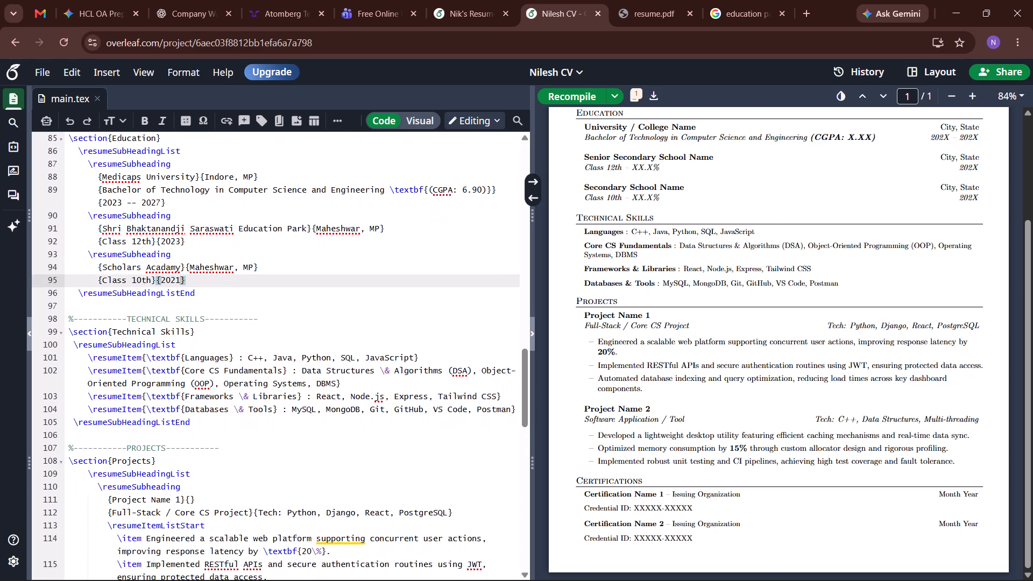
scroll(151, 323, down, 2)
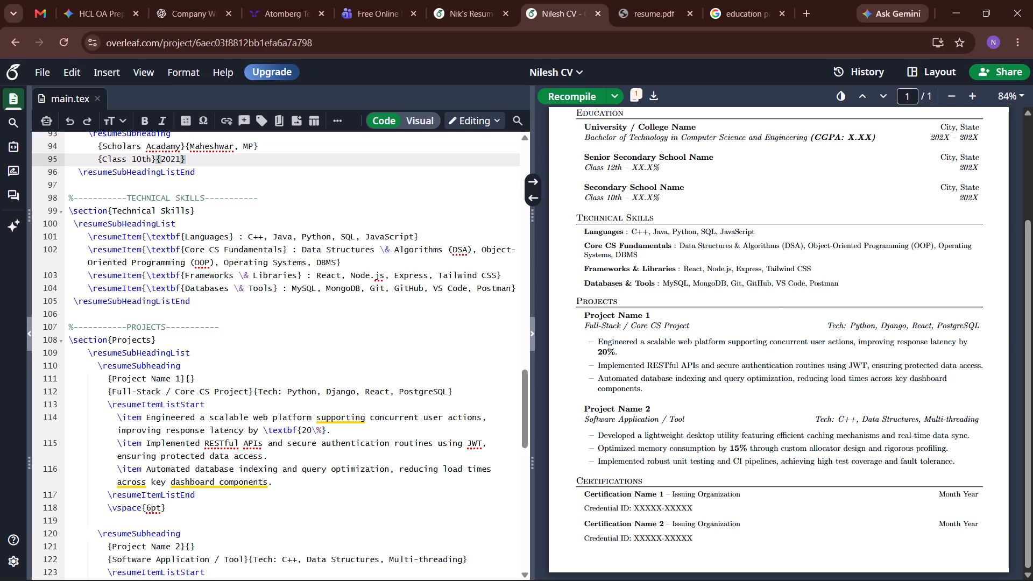
scroll(732, 364, down, 1)
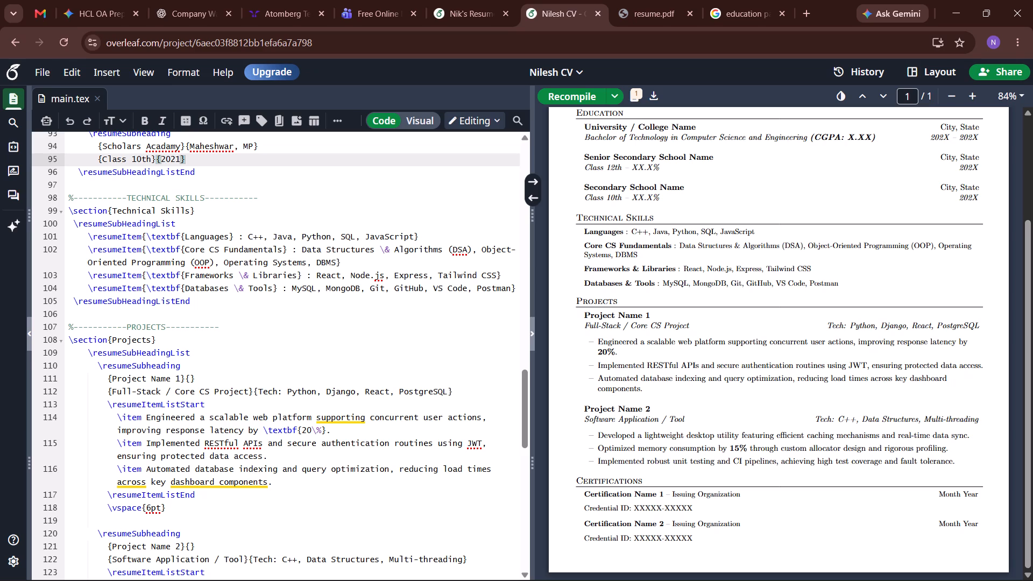
scroll(732, 364, down, 1)
scroll(681, 433, down, 1)
scroll(433, 505, down, 4)
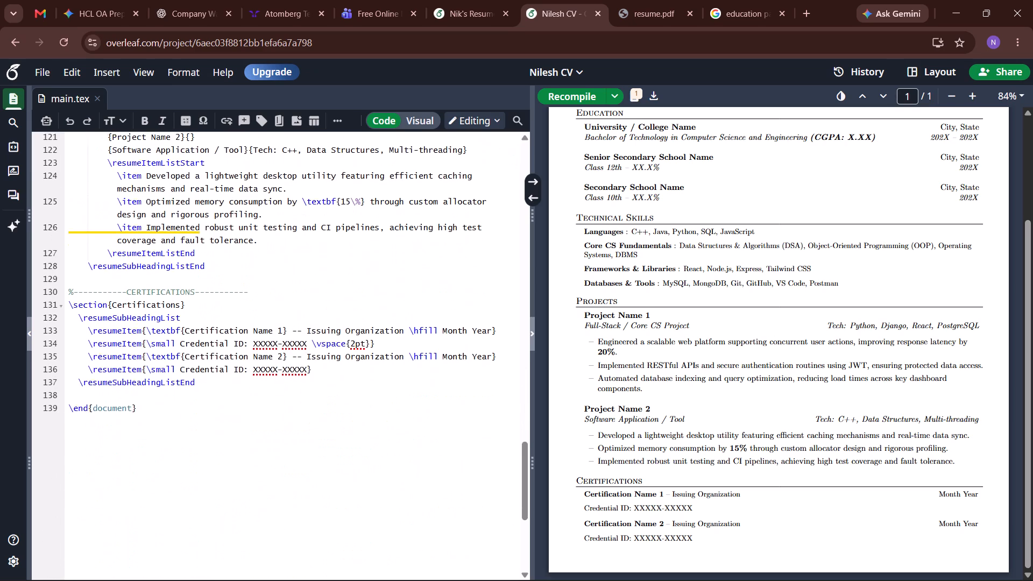
scroll(433, 505, down, 1)
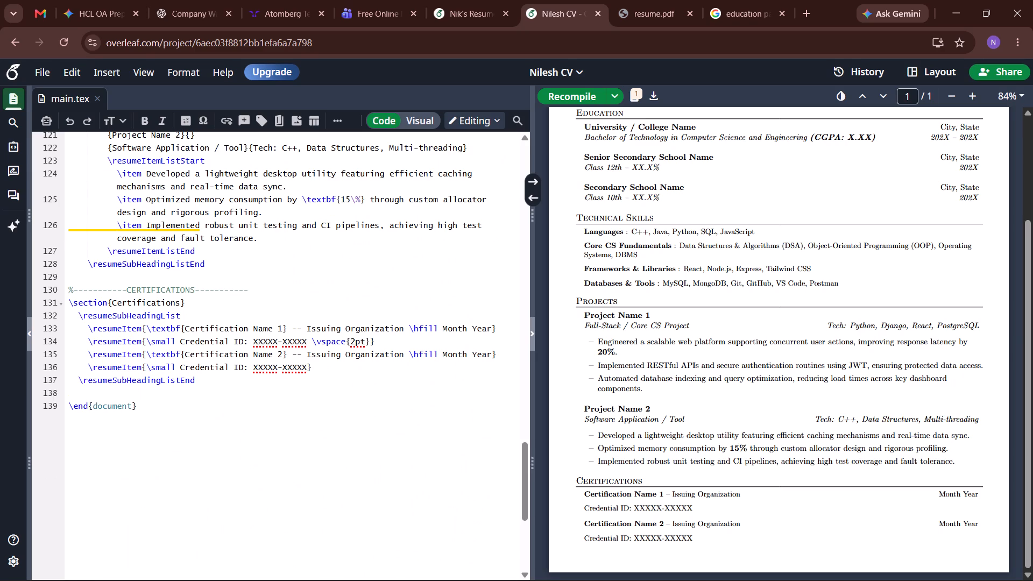
drag(305, 343, 199, 351)
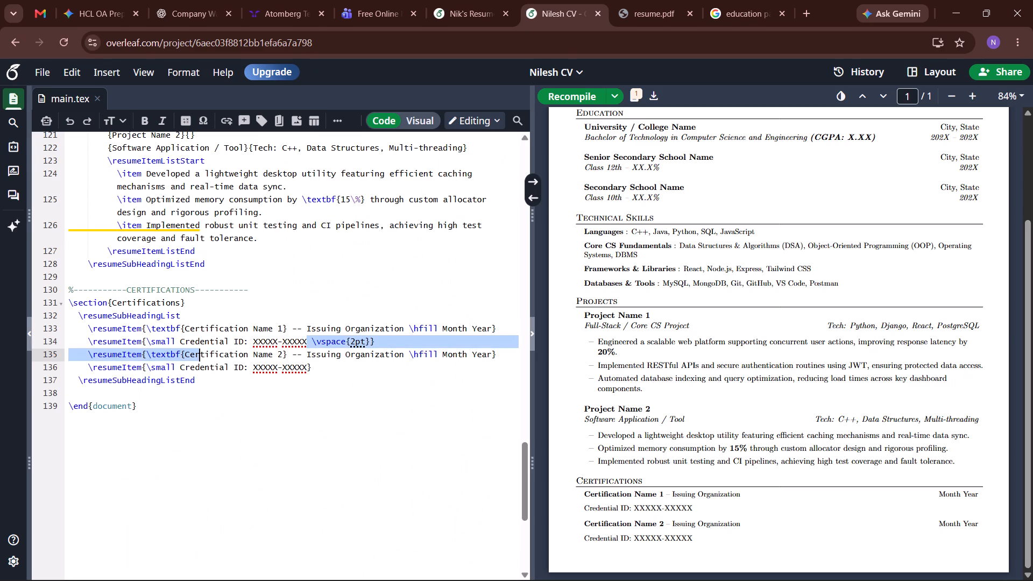
drag(199, 351, 268, 343)
click(268, 343)
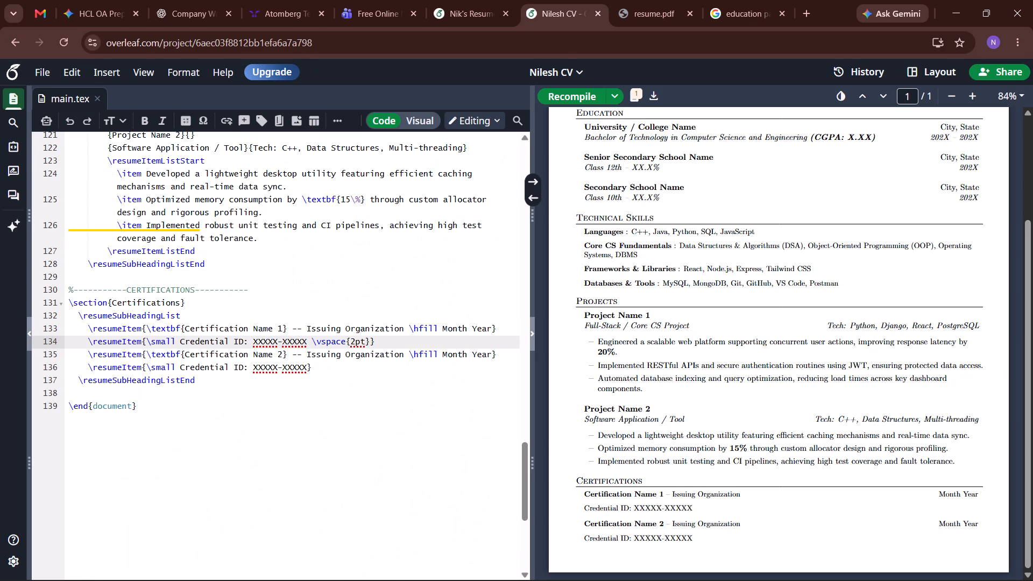
click(477, 329)
drag(477, 329, 458, 328)
click(458, 328)
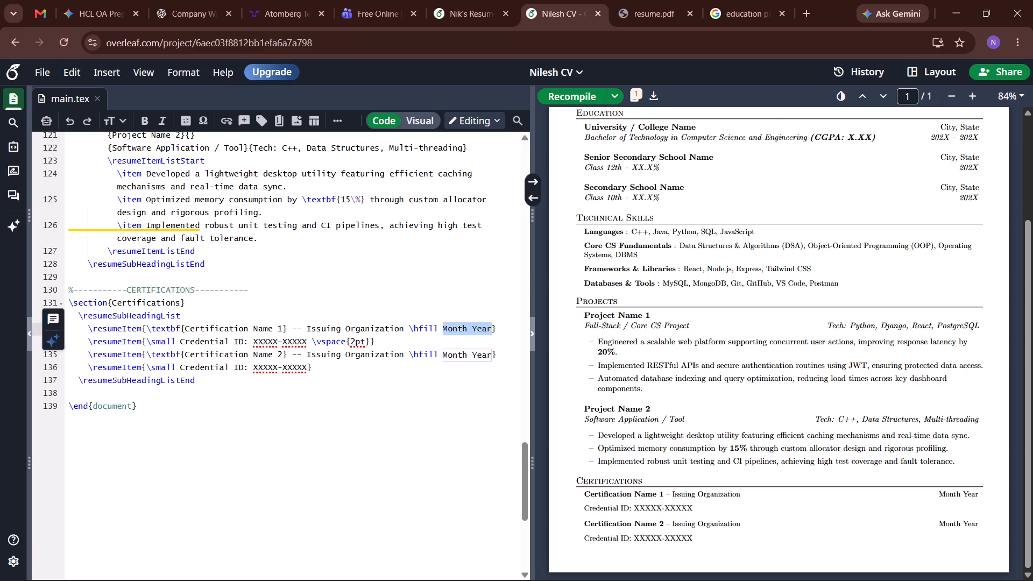
double_click(458, 328)
Replace the Certification Name 1 placeholder with "UiPath Automation Developer Foundation" copied from the Certifications list in resume.pdf.
click(667, 0)
scroll(427, 203, down, 1)
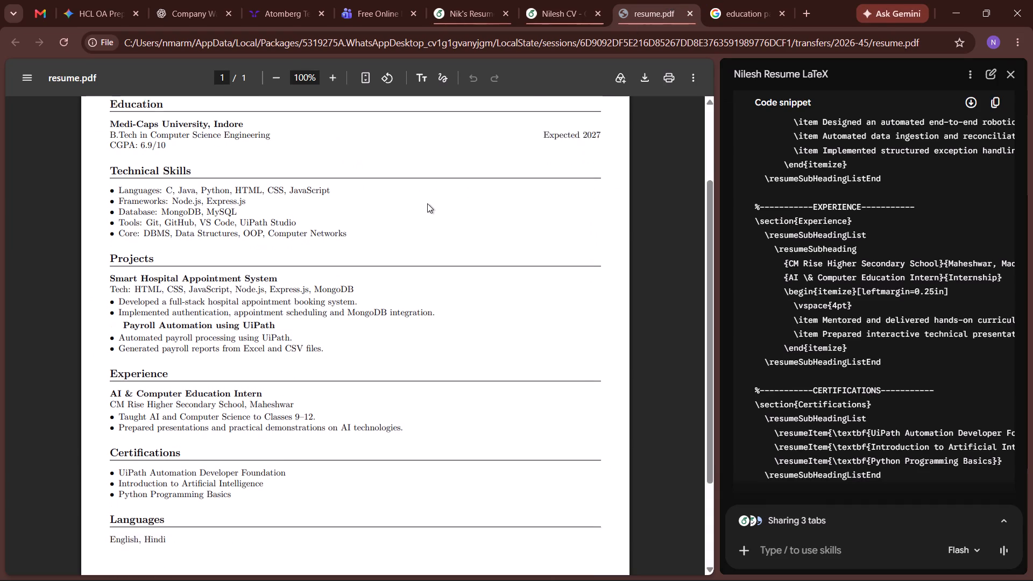
scroll(427, 203, down, 1)
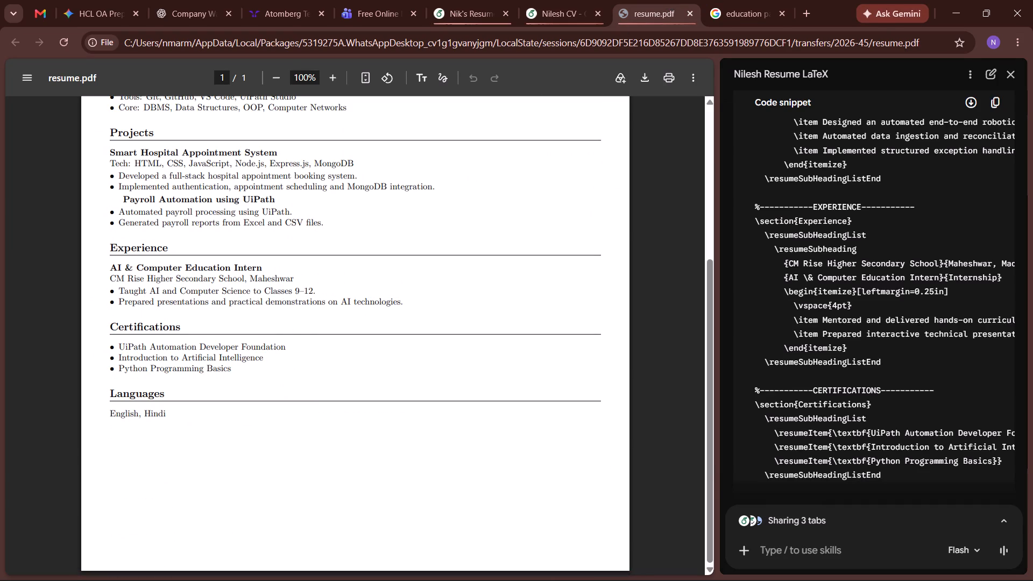
click(268, 348)
drag(268, 348, 119, 348)
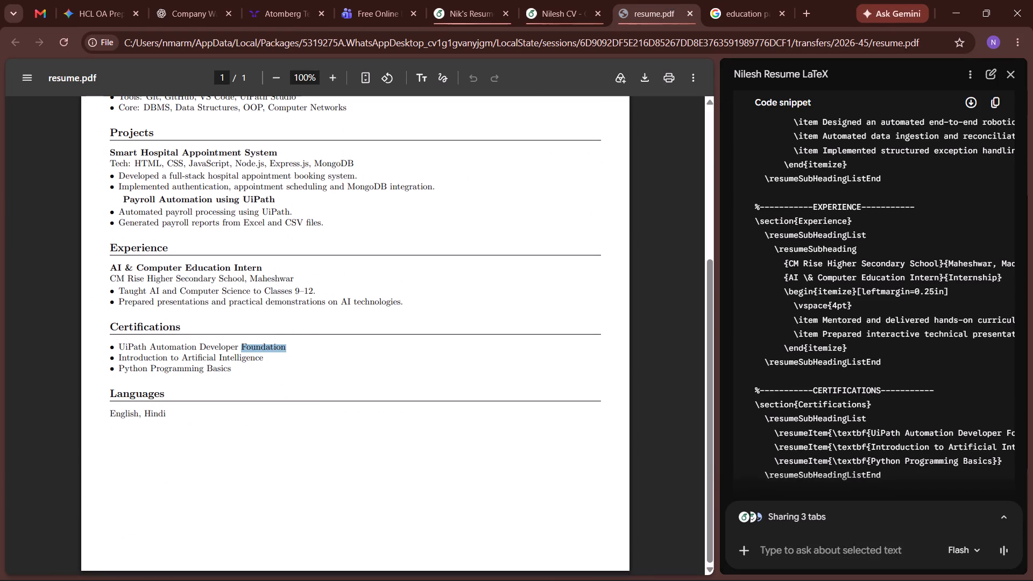
drag(119, 348, 289, 343)
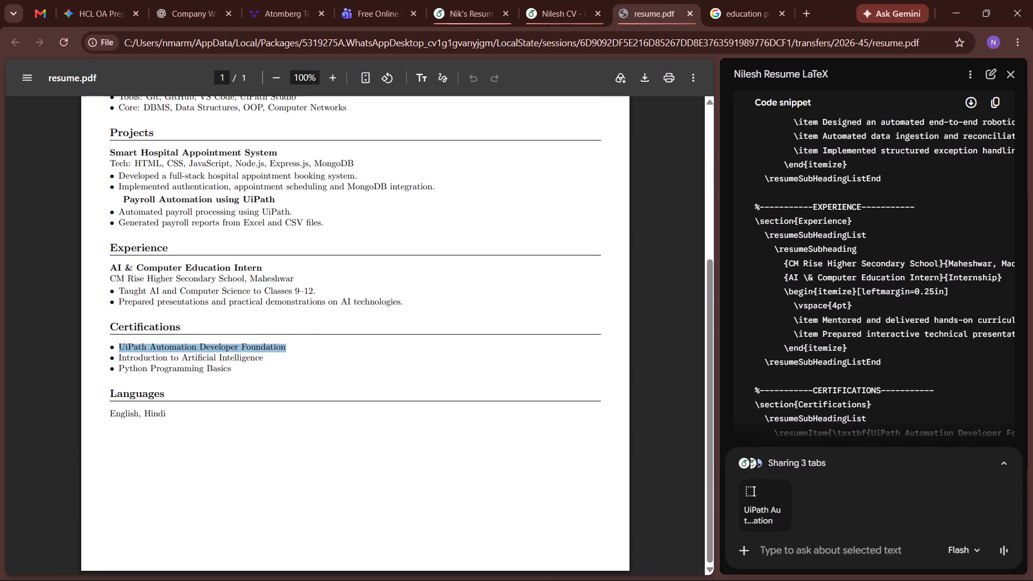
key(ctrl+c)
click(574, 0)
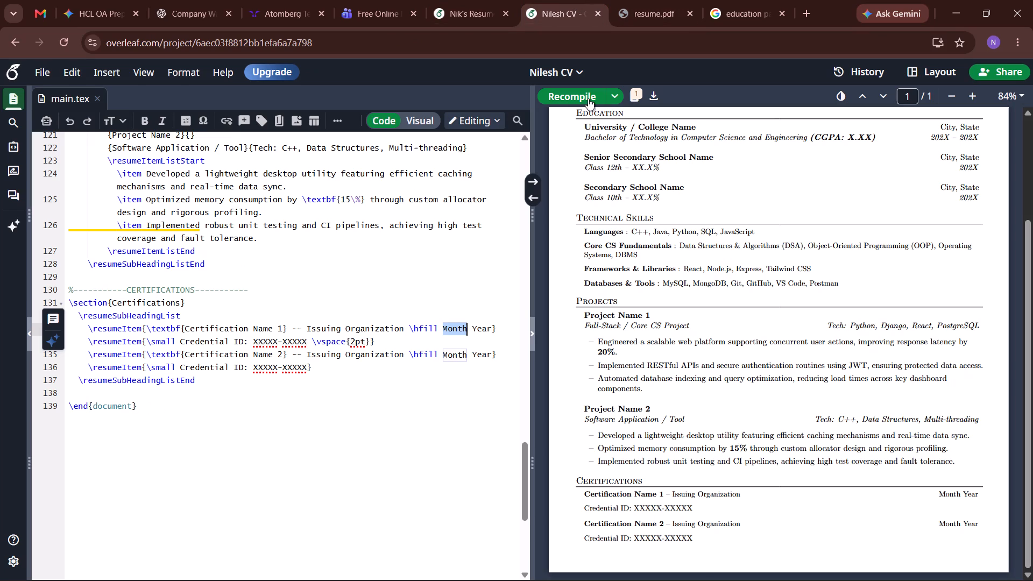
click(196, 329)
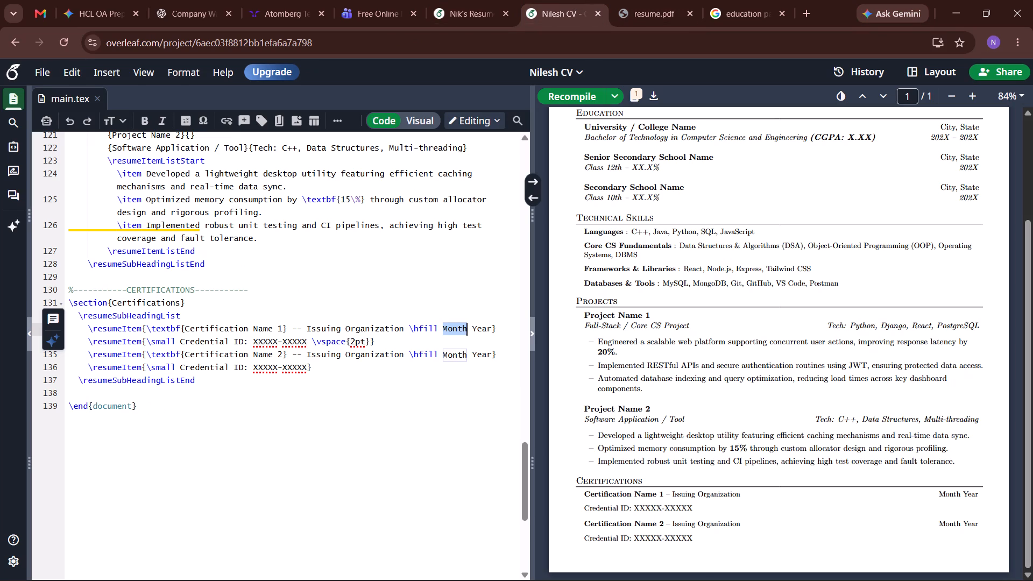
drag(196, 329, 282, 327)
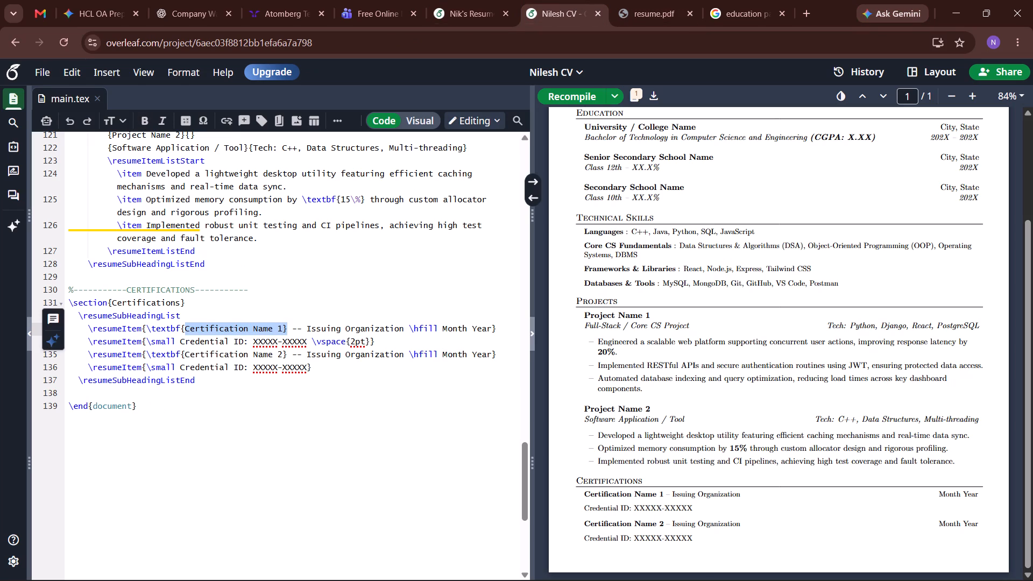
key(ctrl+v)
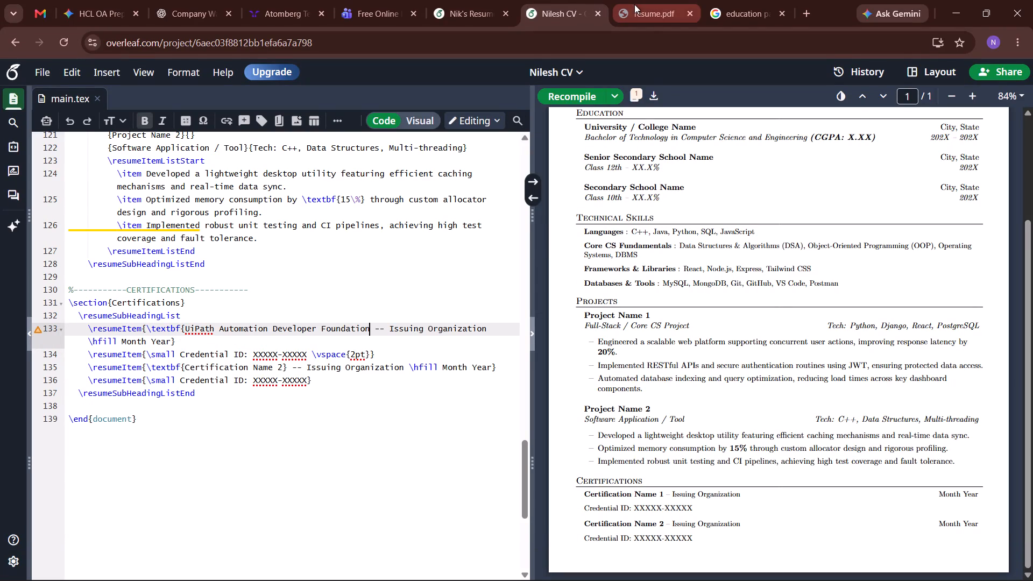
Replace the Certification Name 2 placeholder in Nilesh CV with "Introduction to Artificial Intelligence" copied from resume.pdf.
click(752, 4)
click(620, 0)
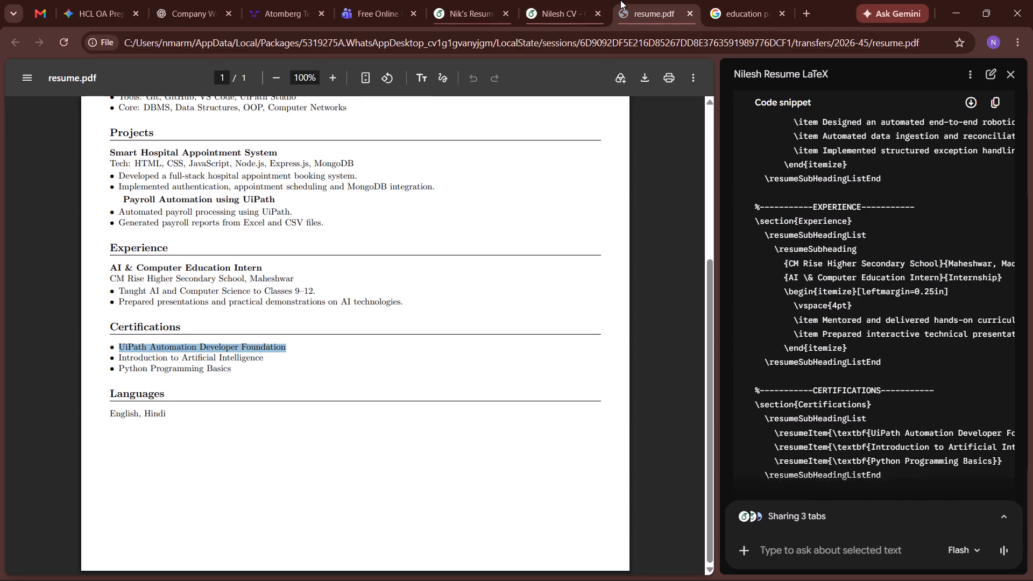
drag(119, 360, 128, 359)
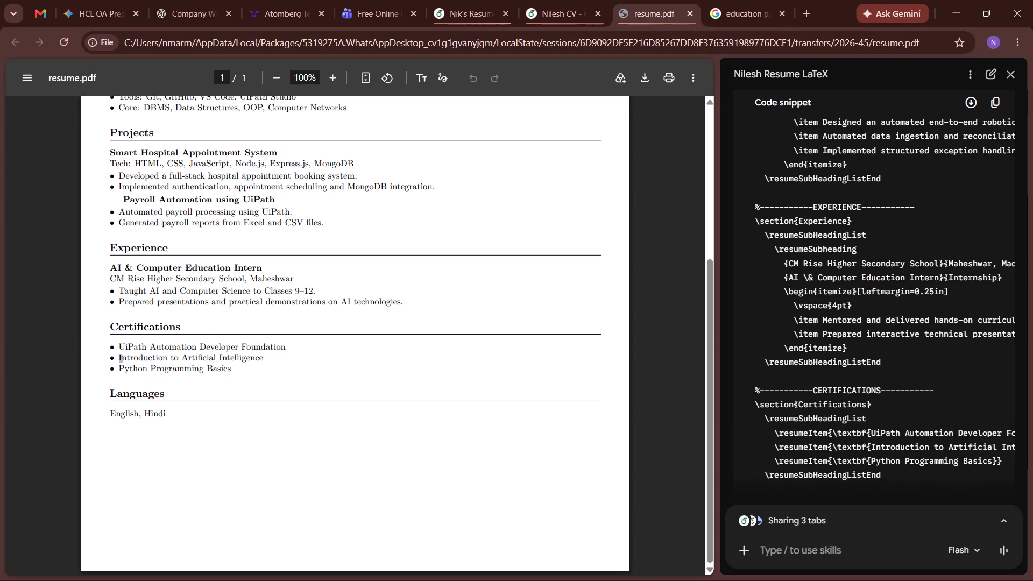
drag(128, 359, 267, 359)
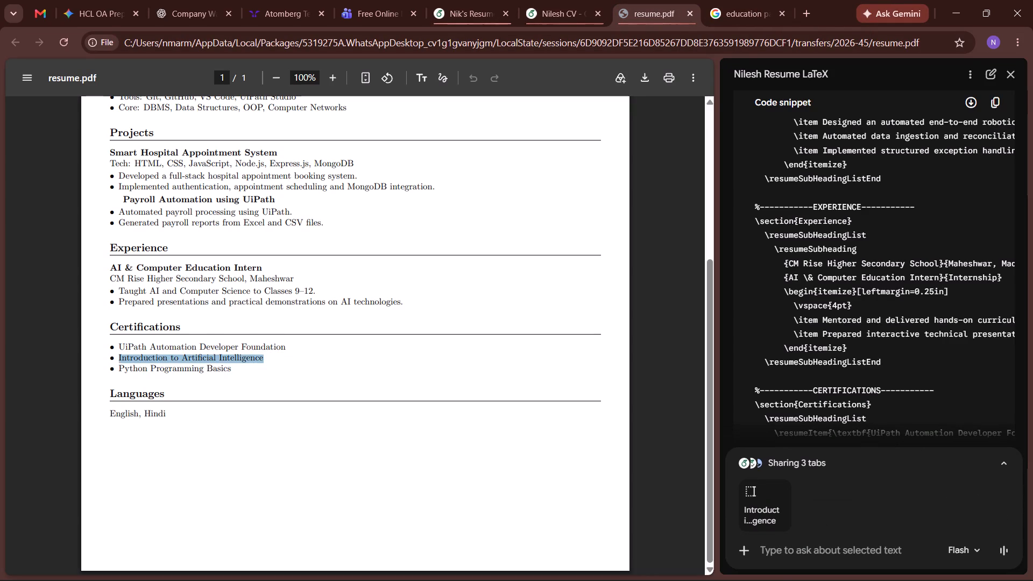
key(ctrl+c)
click(526, 3)
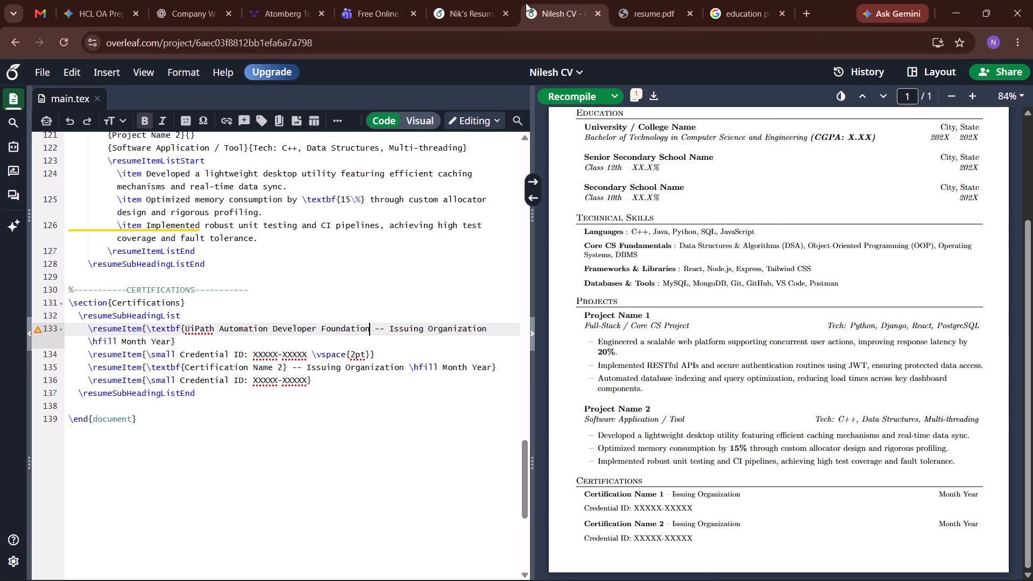
click(202, 369)
drag(202, 369, 281, 368)
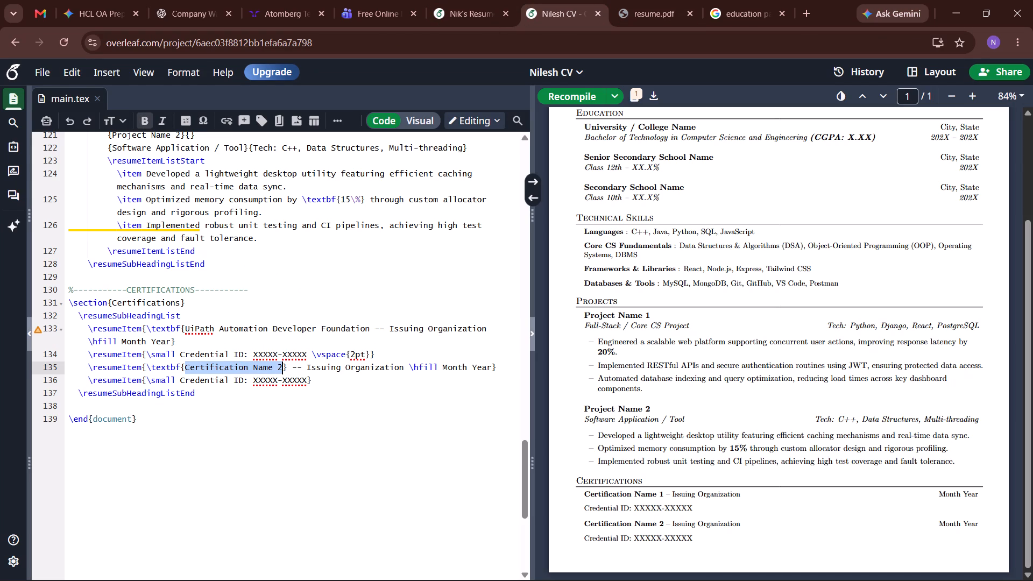
key(ctrl+v)
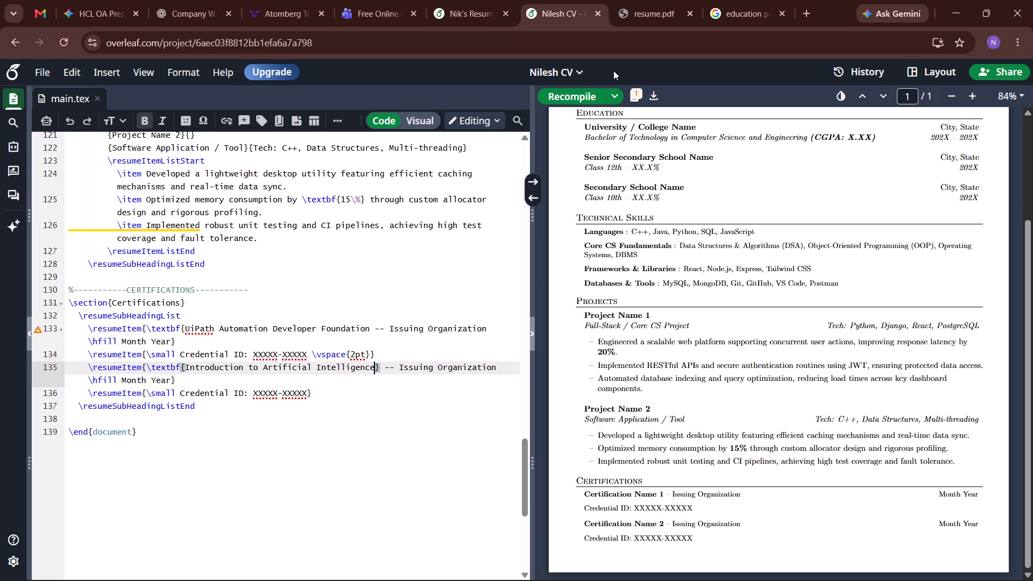
Look through resume.pdf and the Nik's Resume source for a reference on filling in the remaining certification details.
click(661, 0)
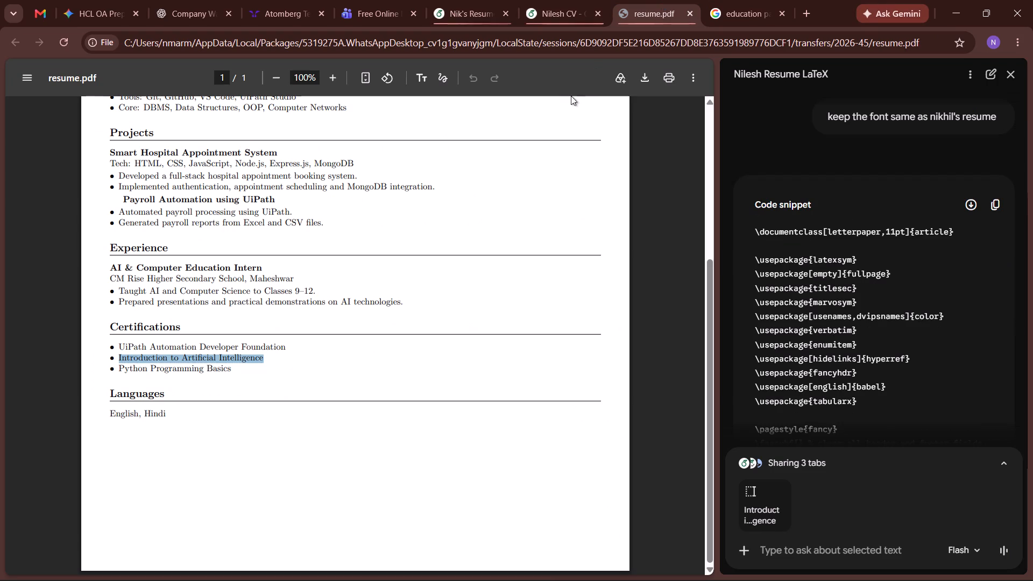
click(482, 0)
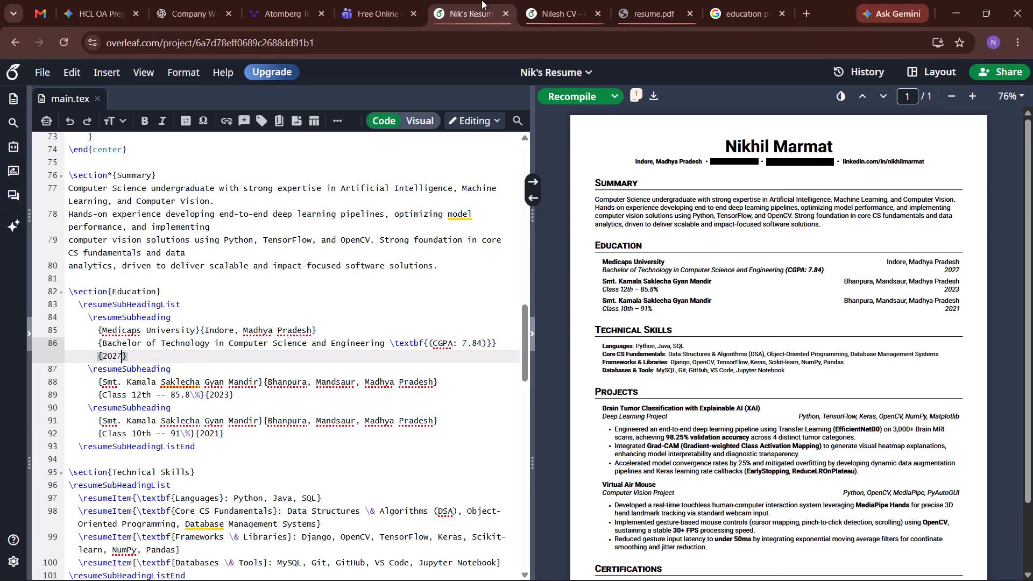
scroll(304, 412, down, 3)
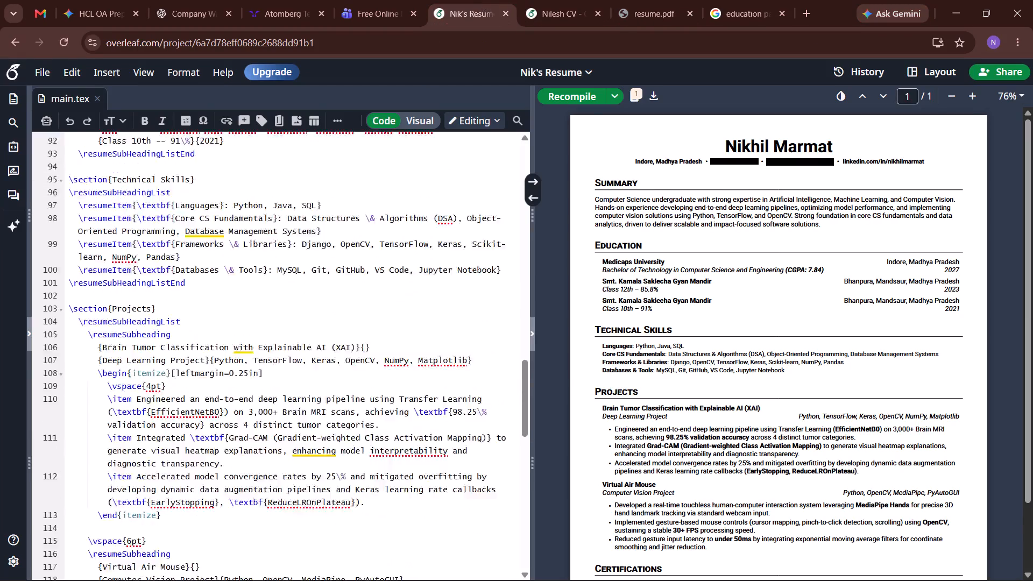
scroll(304, 412, down, 1)
scroll(304, 412, up, 5)
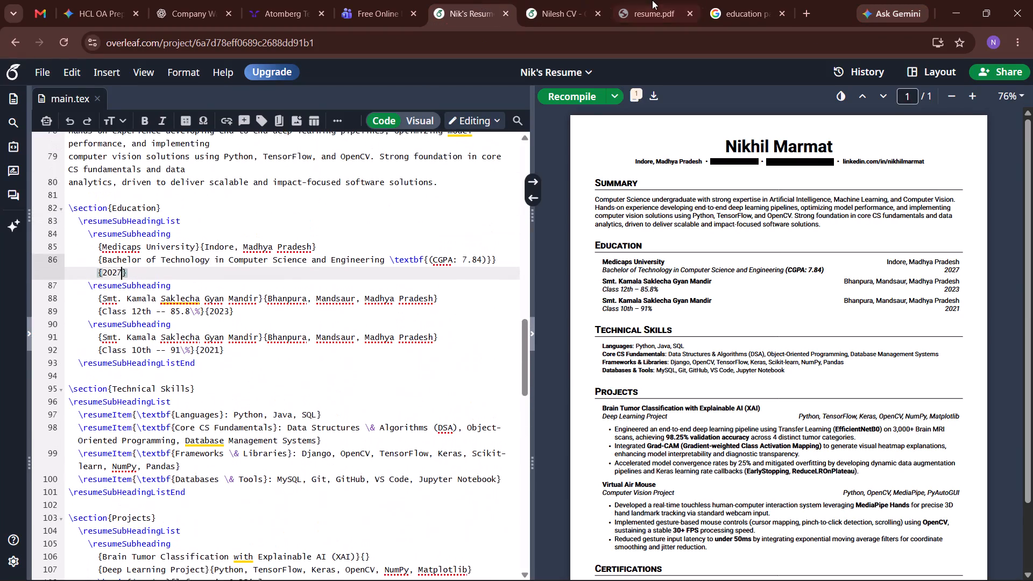
Replace the Issuing Organization placeholder of the UiPath Automation Developer Foundation entry in Nilesh CV with "Medicaps University".
click(547, 0)
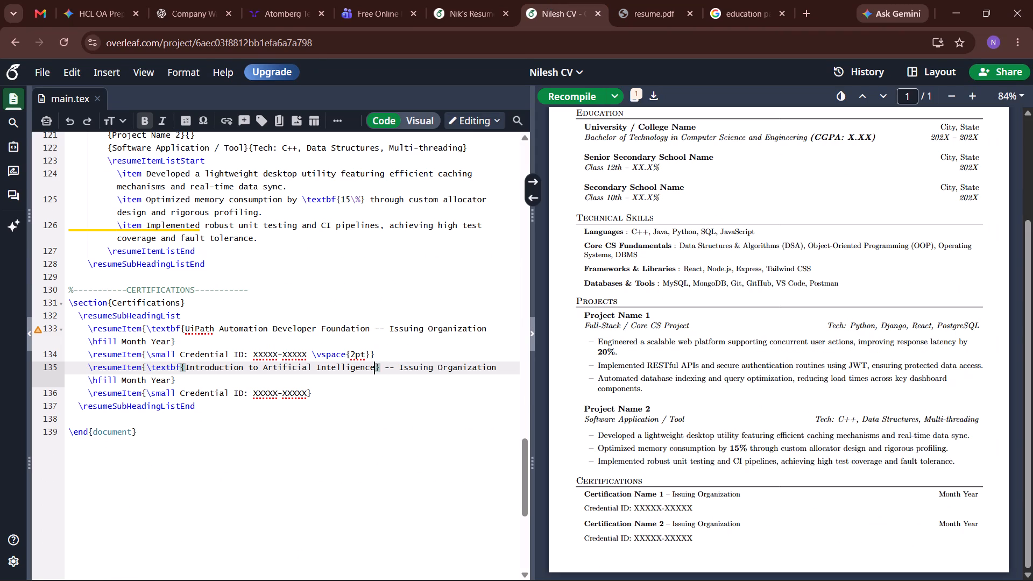
click(407, 330)
drag(407, 330, 437, 331)
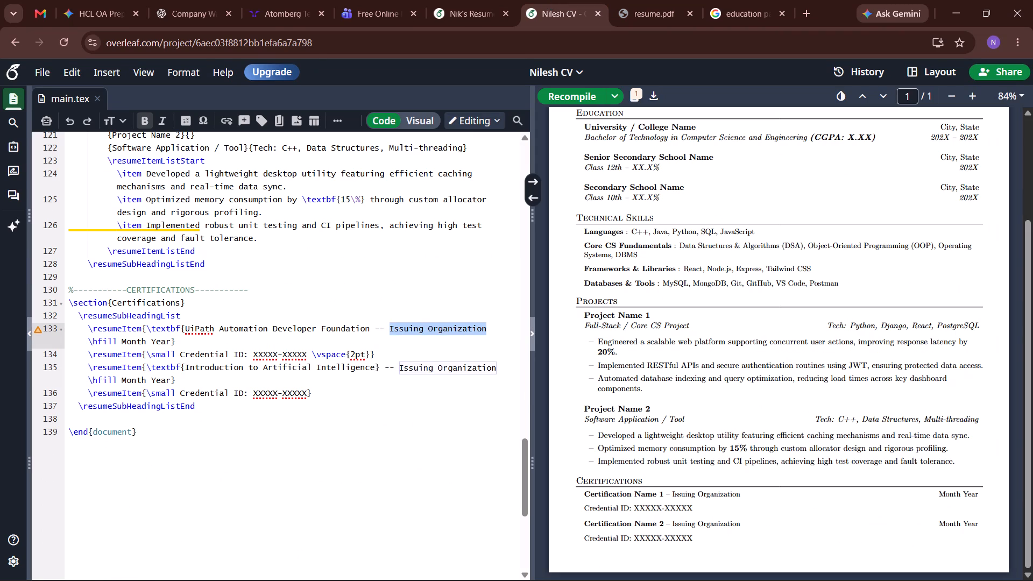
drag(437, 331, 468, 336)
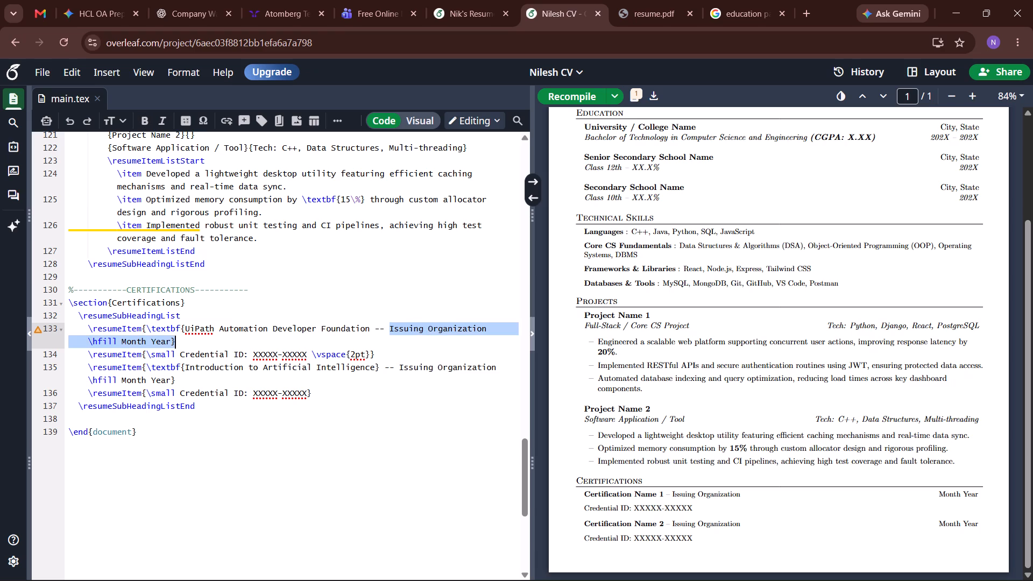
drag(468, 336, 468, 330)
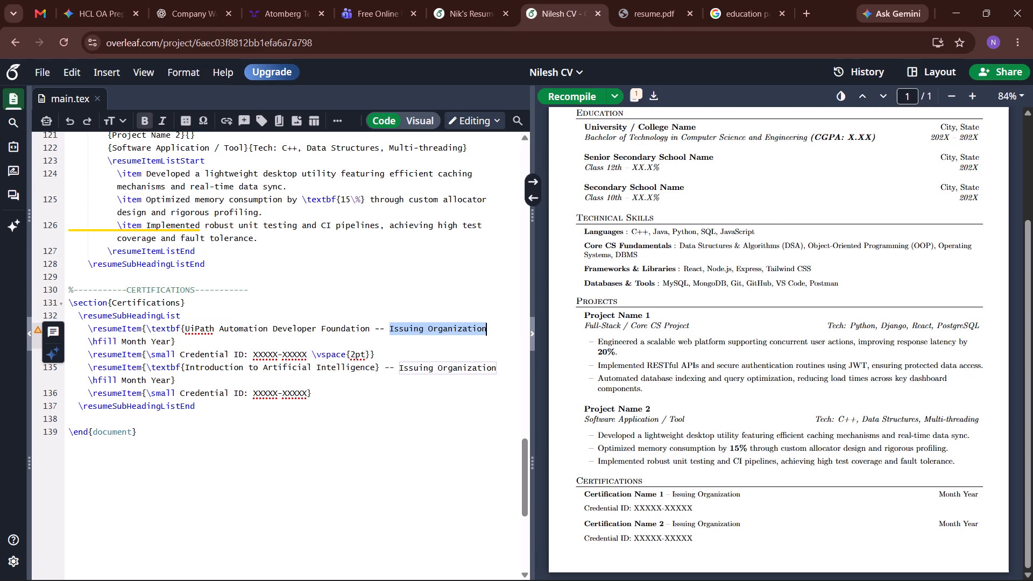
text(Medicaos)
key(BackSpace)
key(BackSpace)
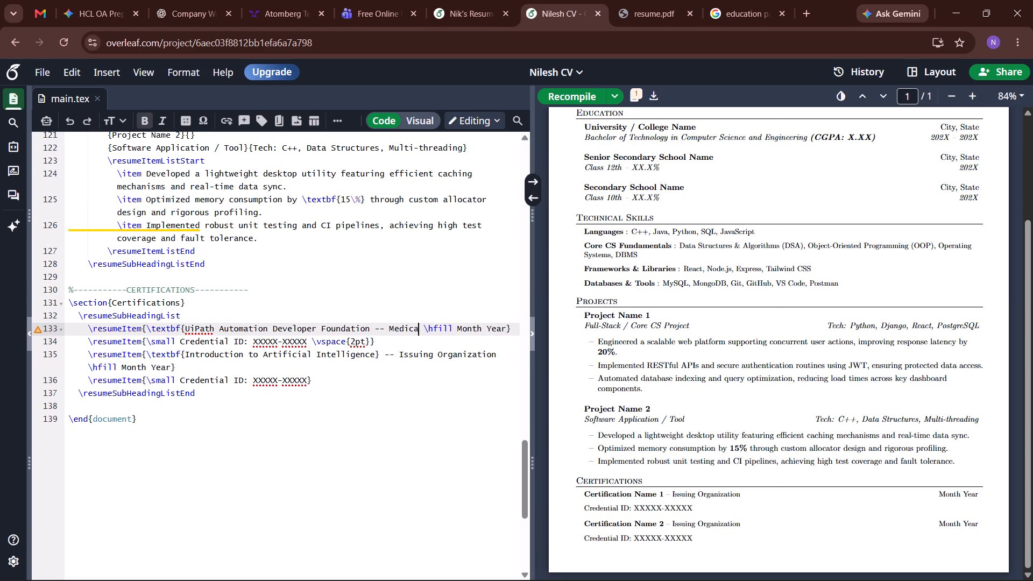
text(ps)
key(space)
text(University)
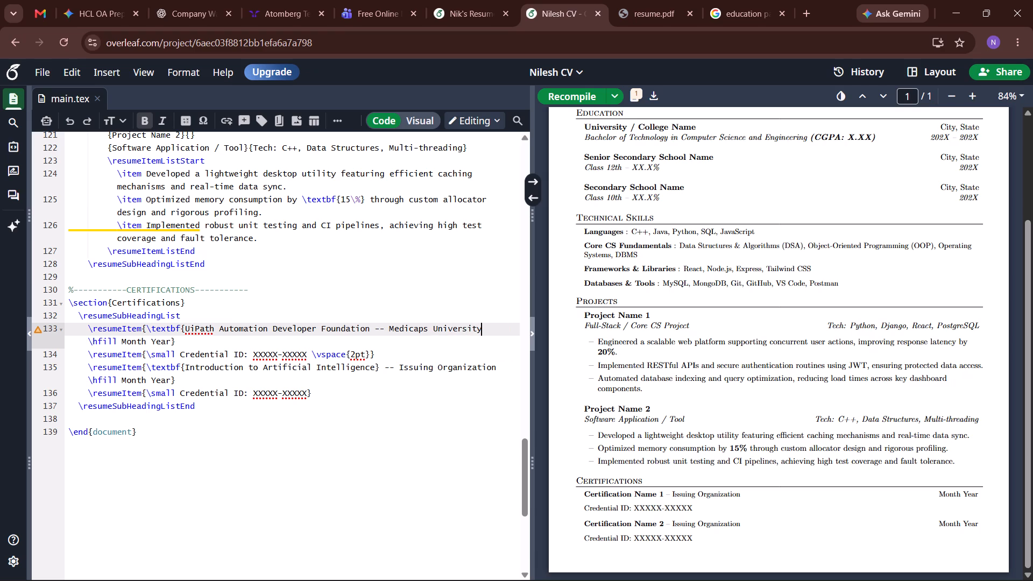
Examine the Certifications section of Nik's Resume for how issuing organizations, dates and credential IDs are written.
double_click(135, 343)
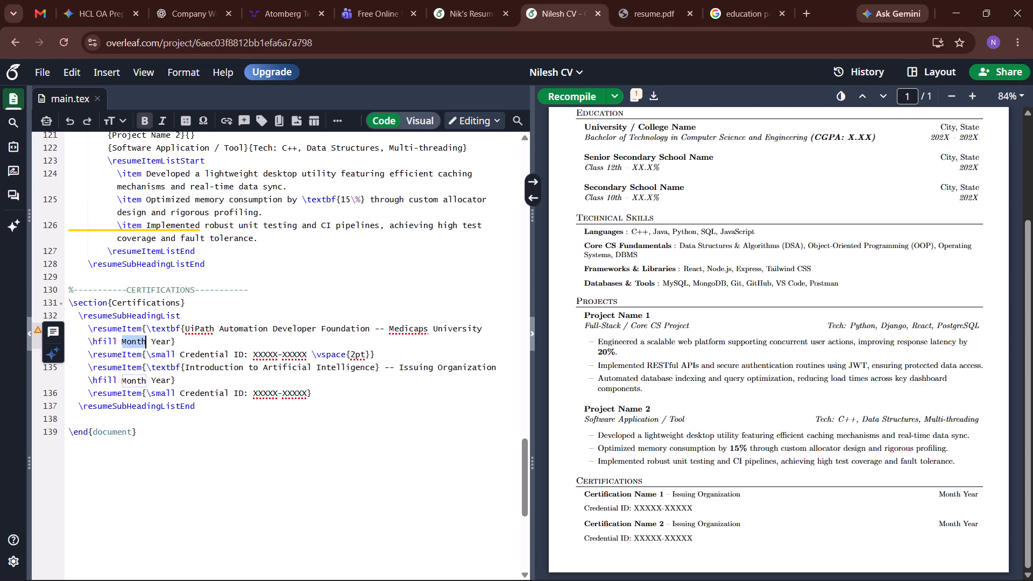
click(448, 14)
scroll(435, 263, down, 1)
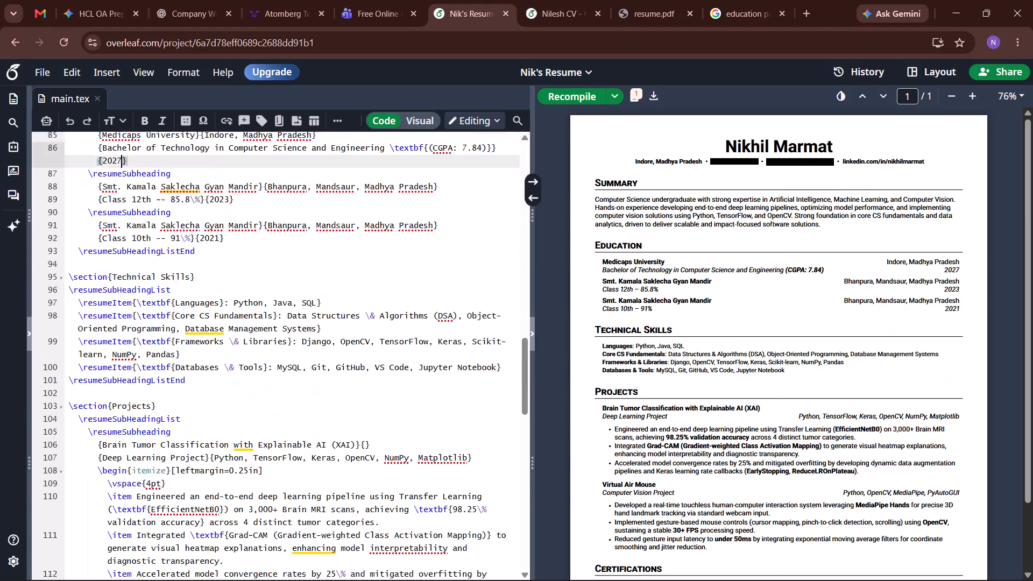
scroll(435, 263, down, 1)
scroll(804, 411, down, 6)
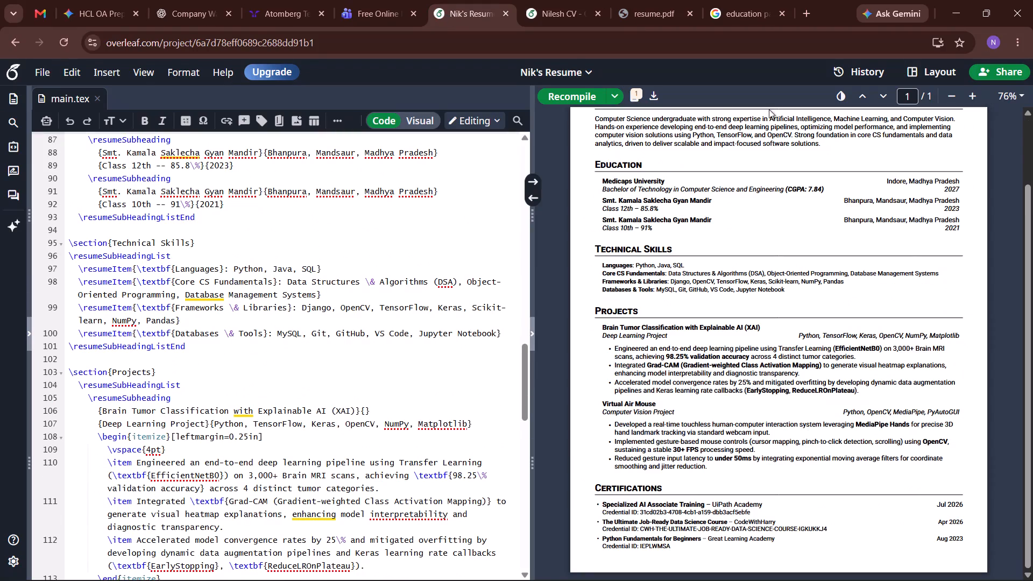
click(533, 0)
click(450, 0)
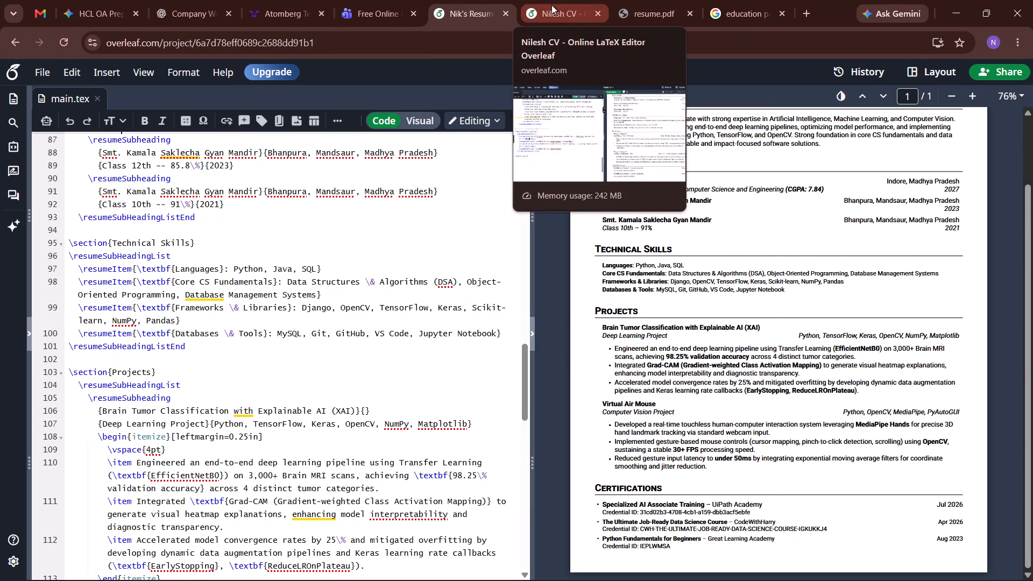
scroll(300, 342, down, 6)
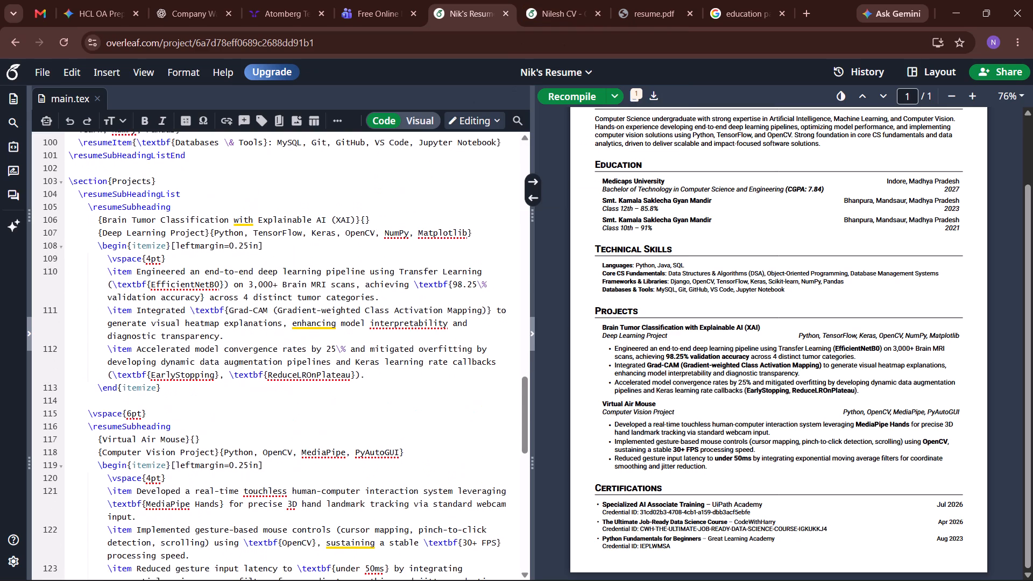
scroll(299, 423, down, 4)
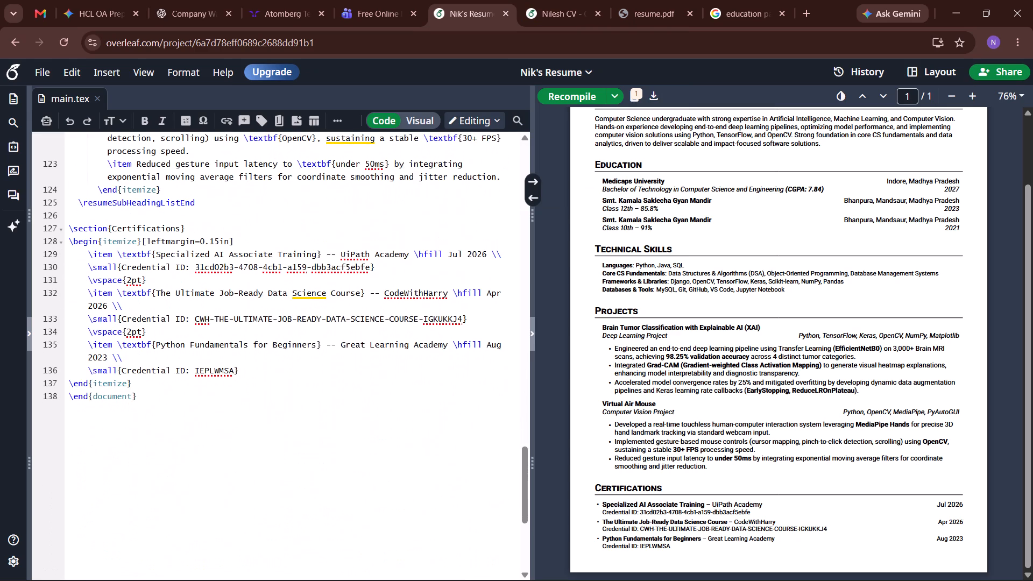
scroll(218, 394, up, 1)
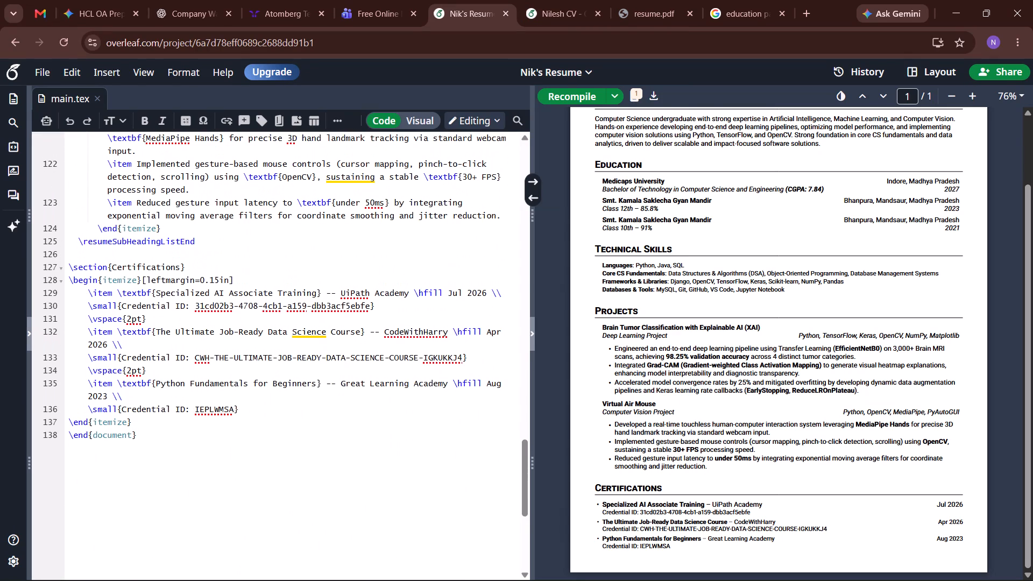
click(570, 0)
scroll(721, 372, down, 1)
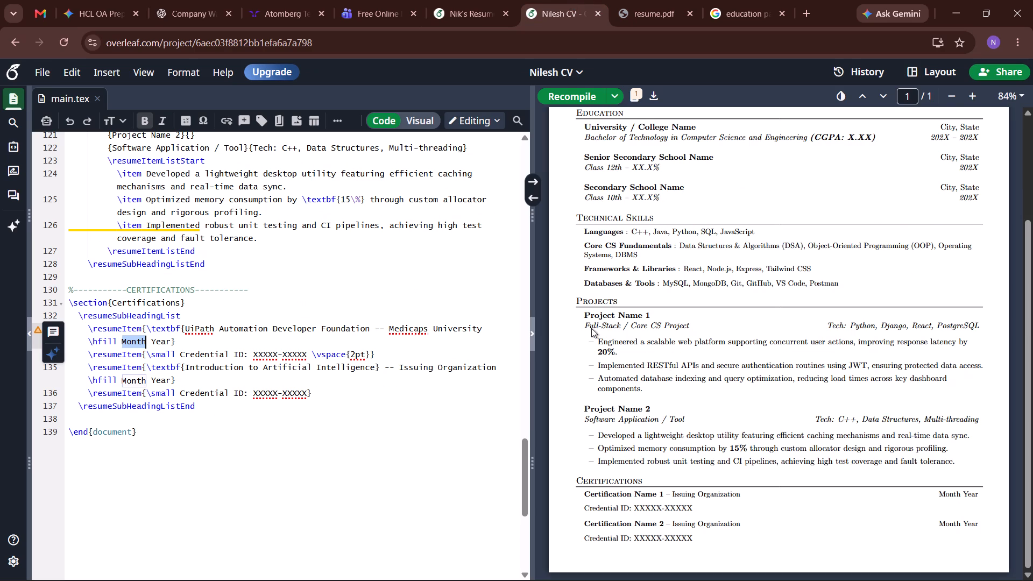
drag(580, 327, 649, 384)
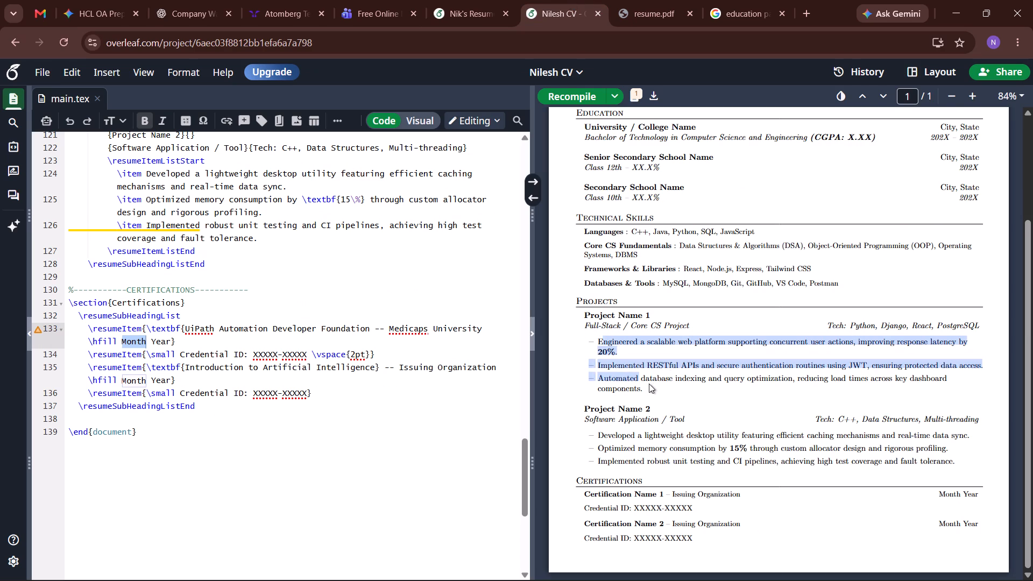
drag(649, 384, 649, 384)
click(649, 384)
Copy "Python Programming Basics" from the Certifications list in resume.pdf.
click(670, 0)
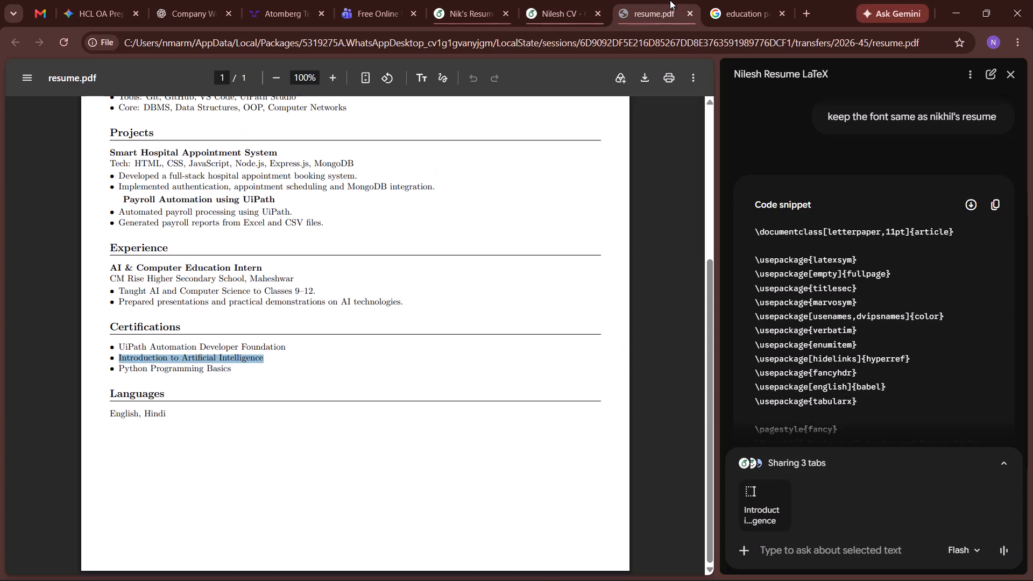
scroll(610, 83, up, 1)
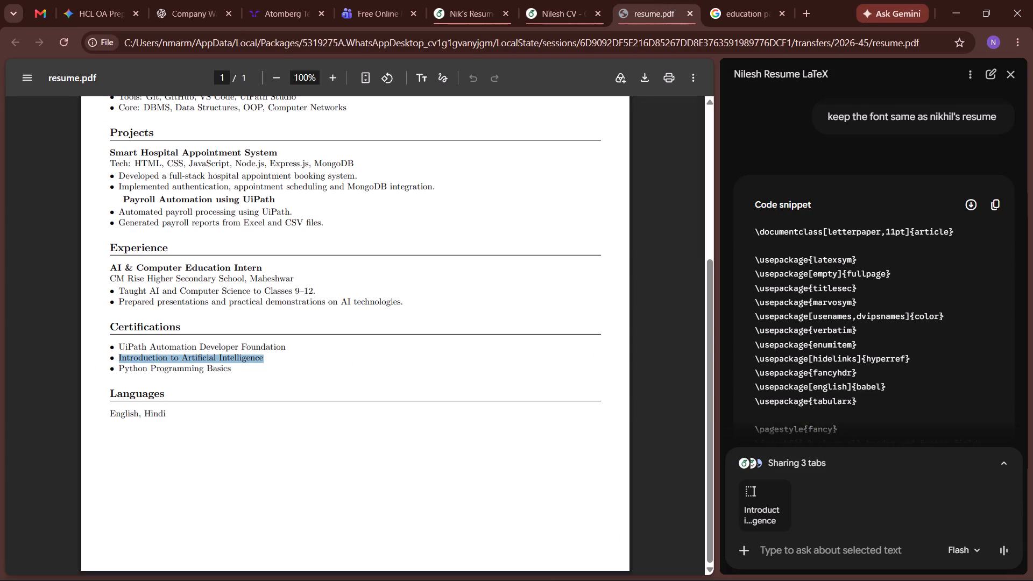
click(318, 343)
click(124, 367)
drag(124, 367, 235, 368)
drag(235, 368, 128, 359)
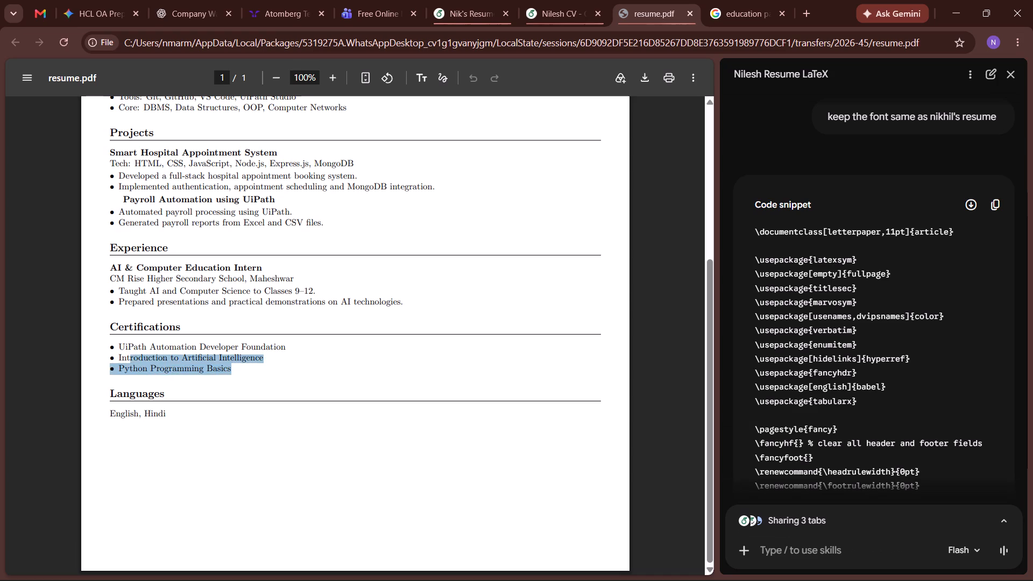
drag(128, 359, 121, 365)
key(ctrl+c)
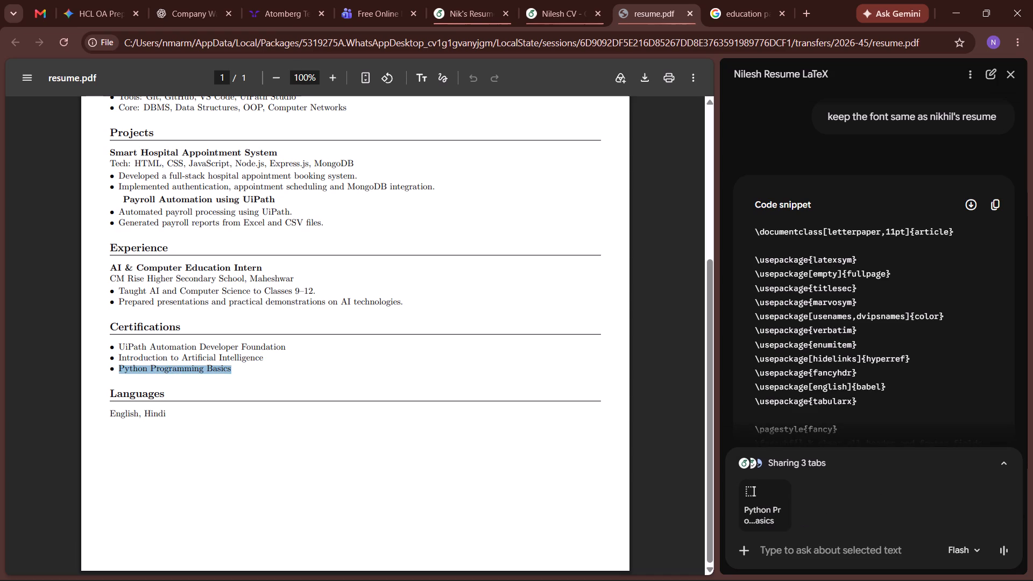
Duplicate the Introduction to Artificial Intelligence certification entry, including its credential ID line, directly below the original in Nilesh CV.
drag(591, 0, 574, 0)
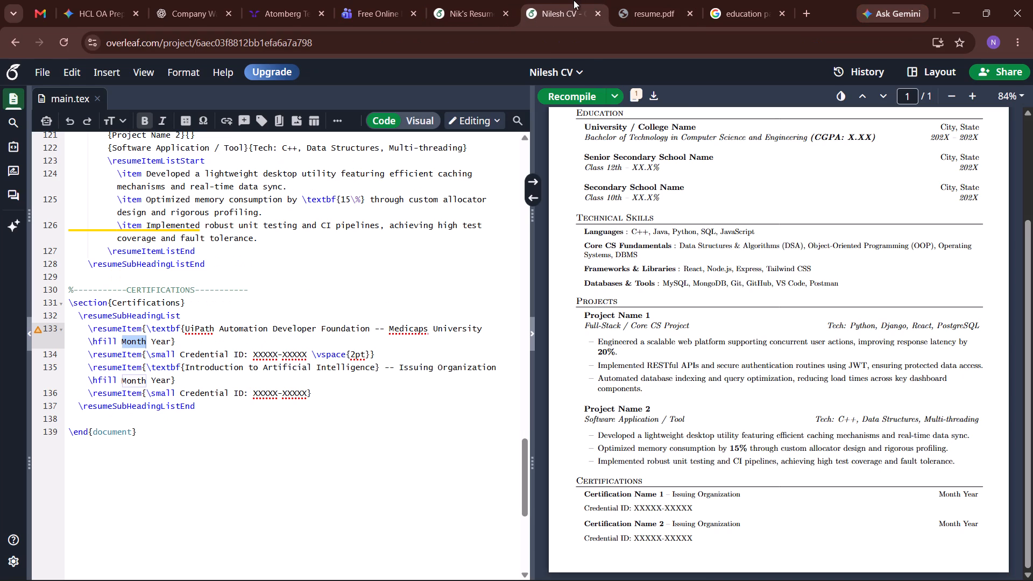
scroll(662, 424, down, 2)
drag(319, 396, 96, 370)
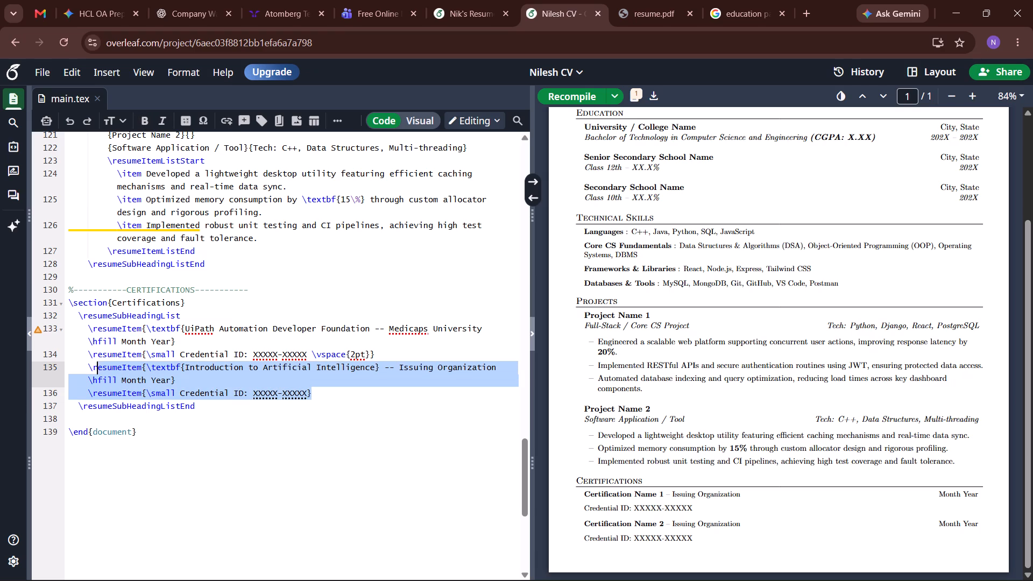
drag(96, 370, 88, 368)
key(ctrl+c)
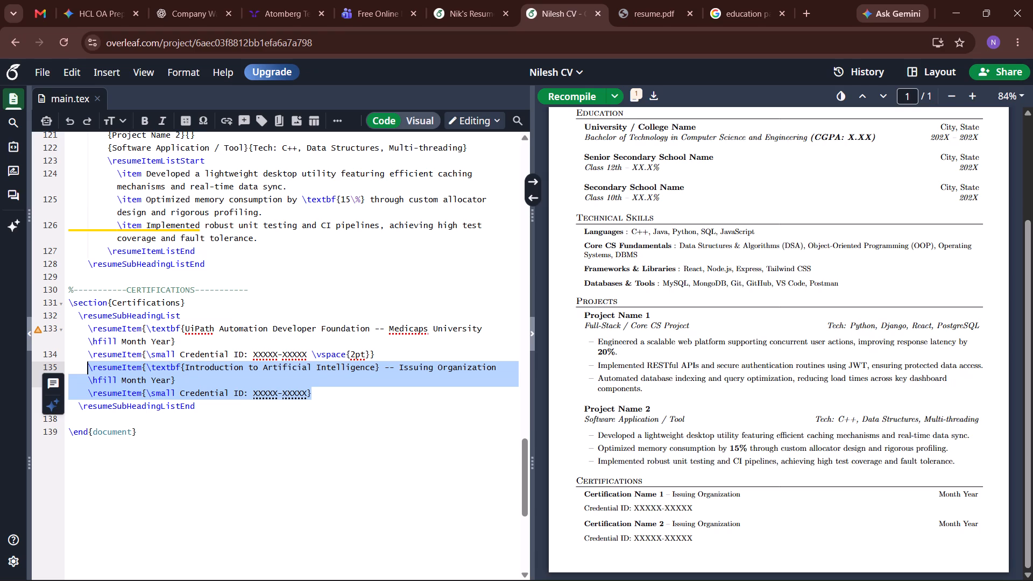
key(Right)
key(Return)
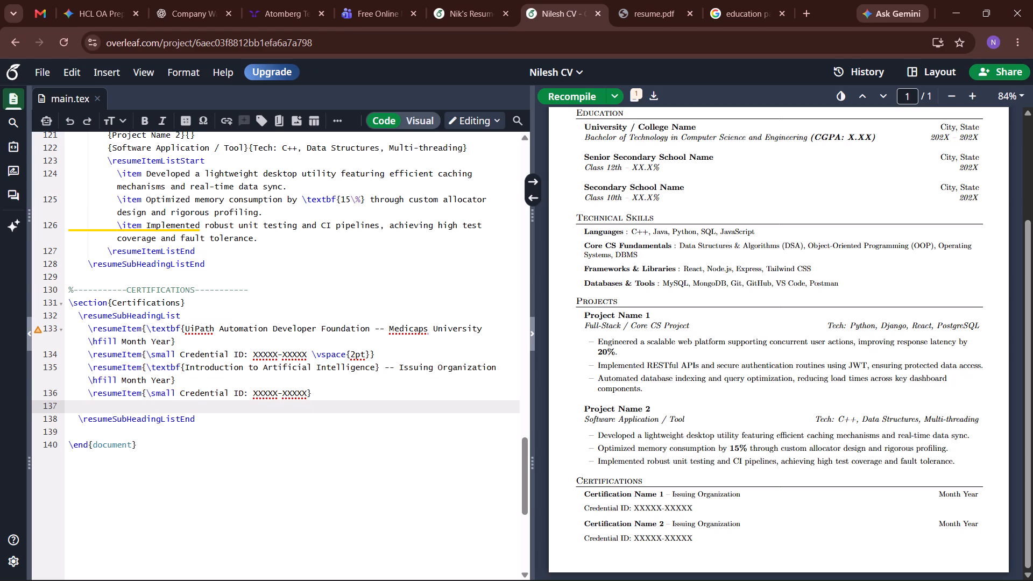
key(ctrl+v)
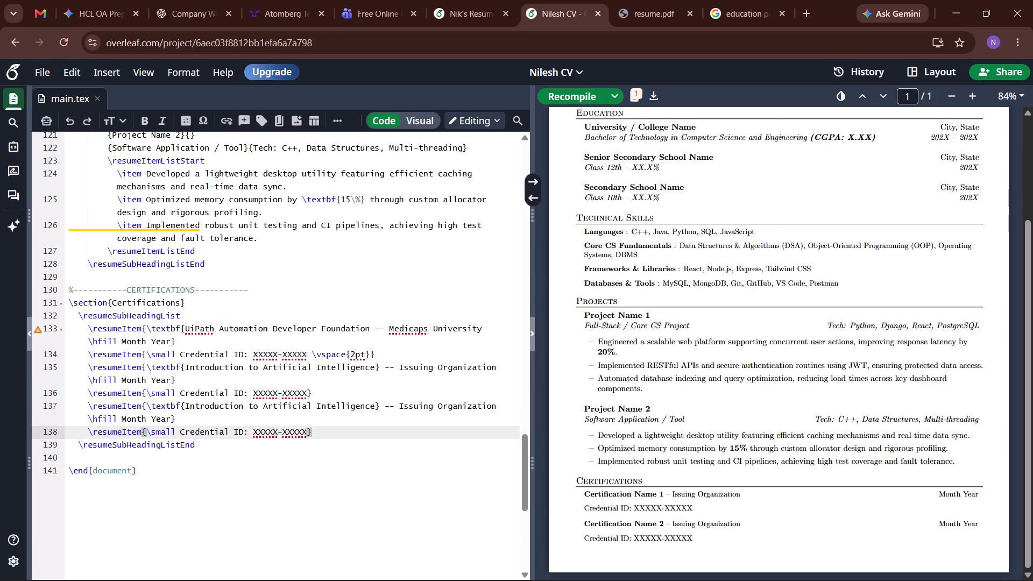
Replace the certification name in the duplicated entry of Nilesh CV with "Python Programming Basics" copied from resume.pdf.
click(215, 410)
drag(215, 410, 284, 406)
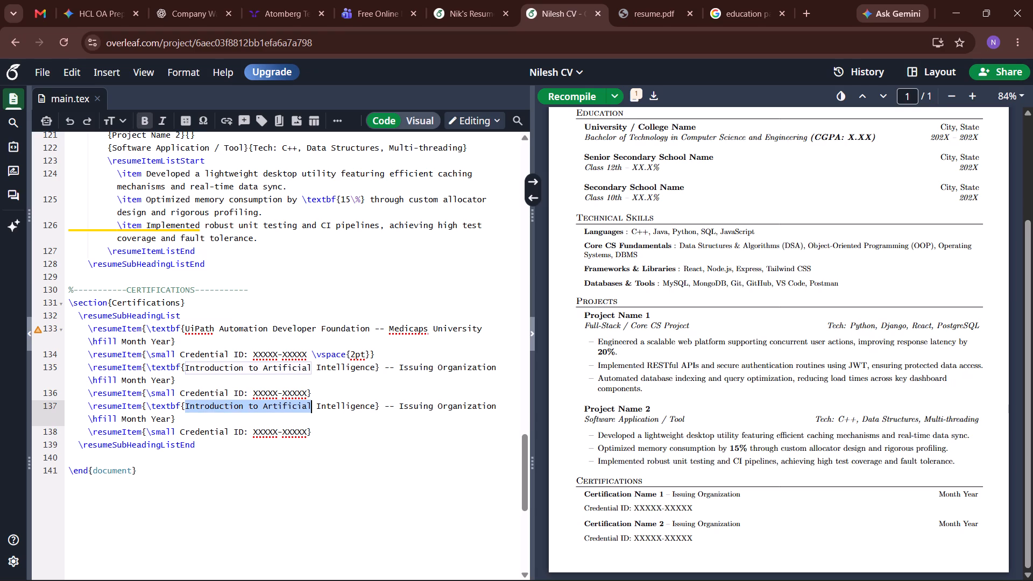
drag(284, 406, 342, 407)
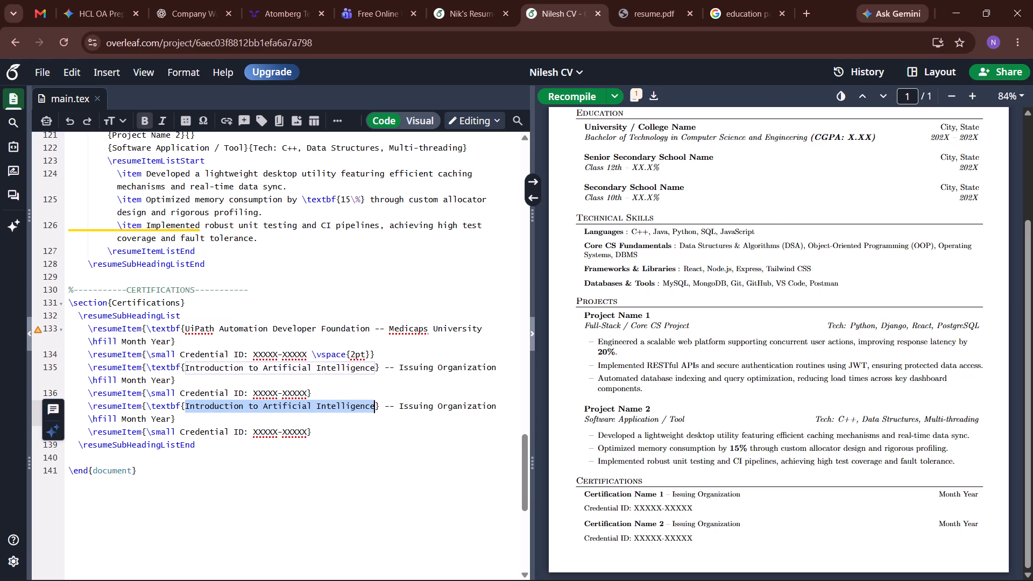
key(ctrl+v)
key(ctrl+z)
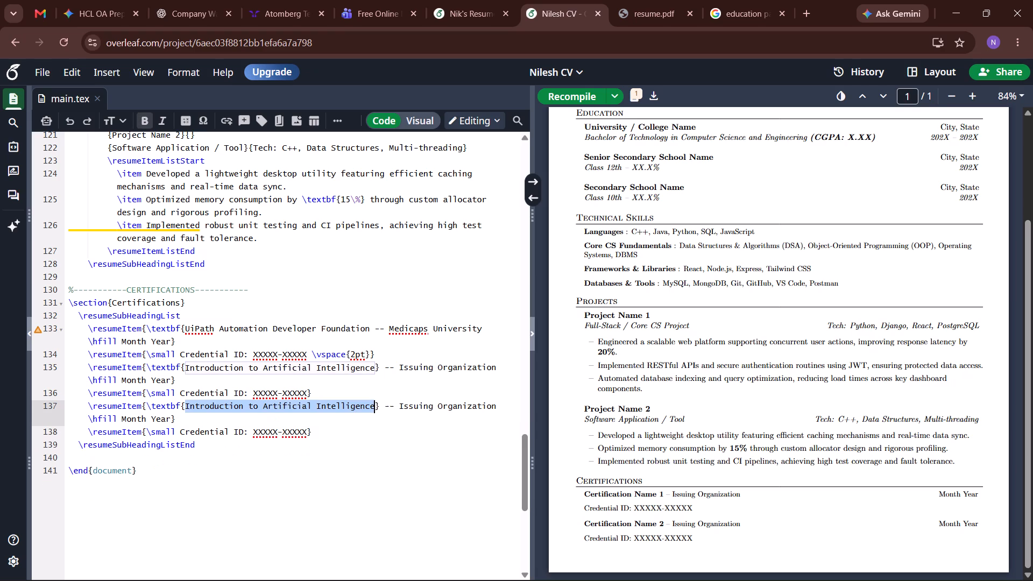
click(660, 2)
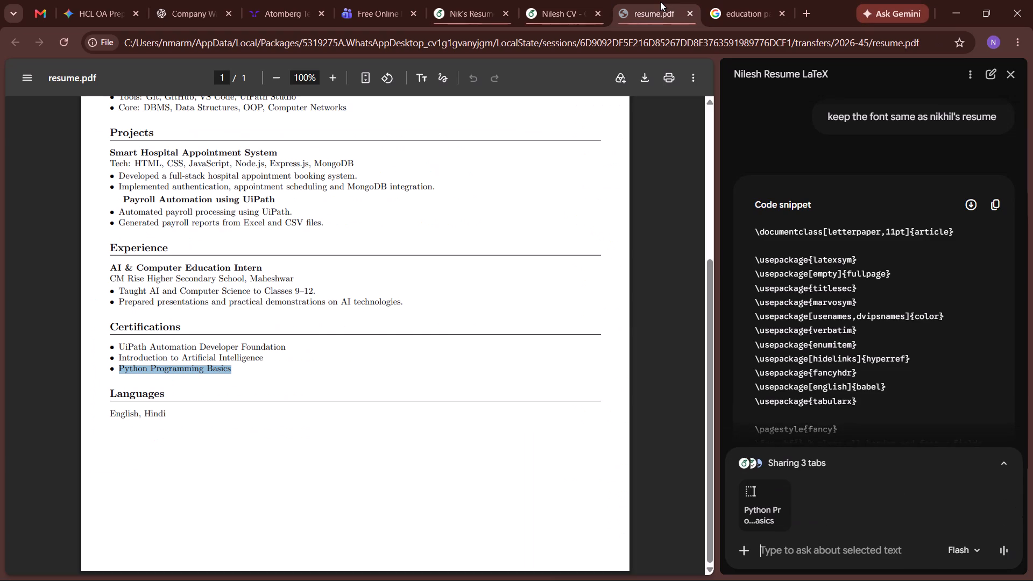
key(ctrl+c)
click(559, 0)
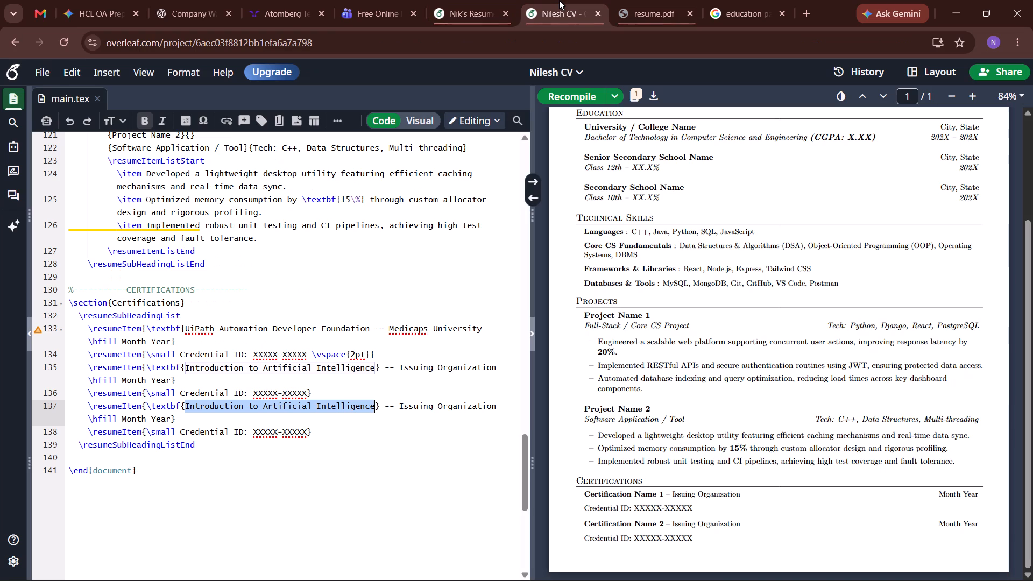
key(ctrl+v)
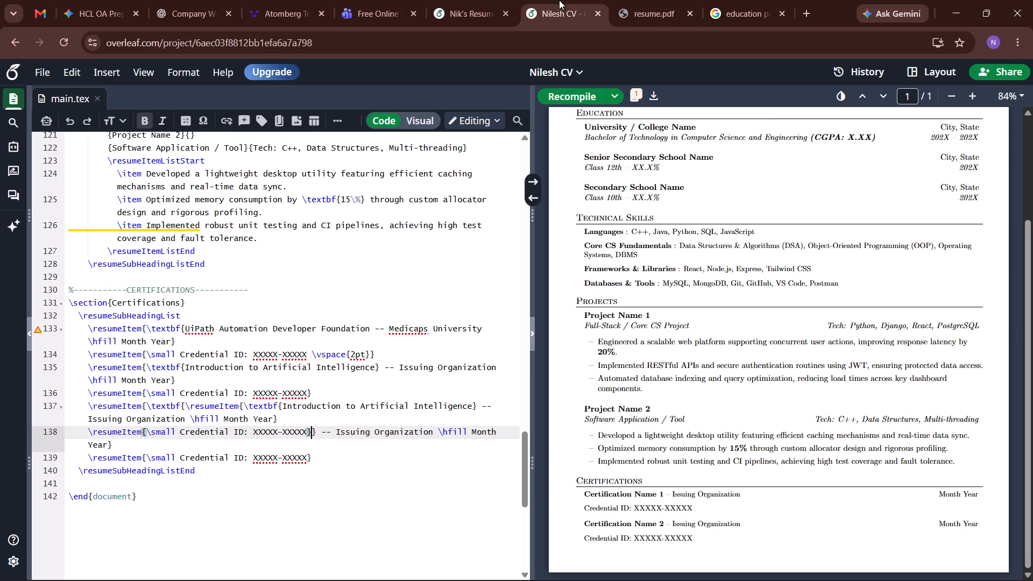
key(ctrl+z)
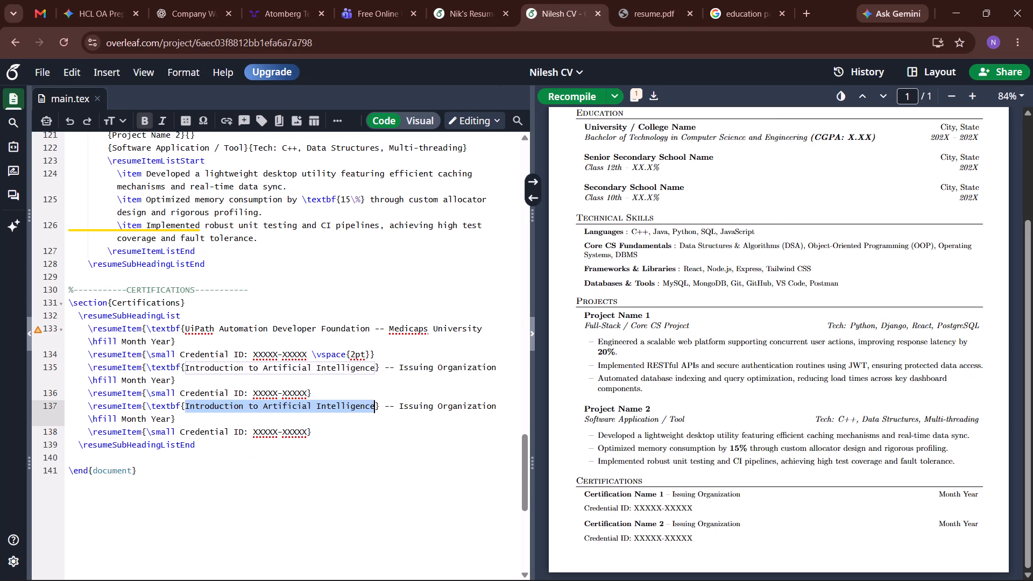
click(643, 10)
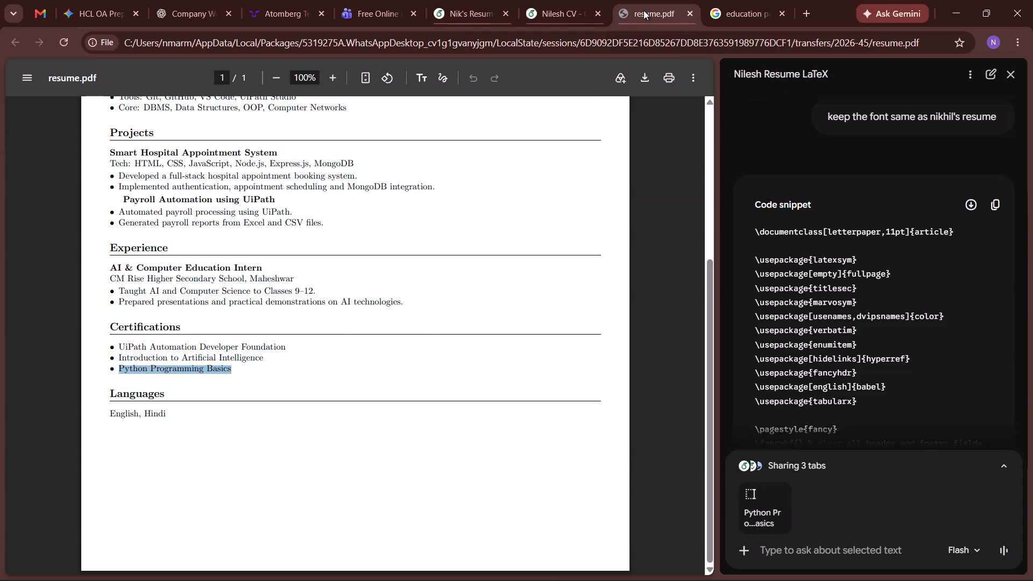
drag(178, 373, 207, 371)
drag(235, 367, 124, 368)
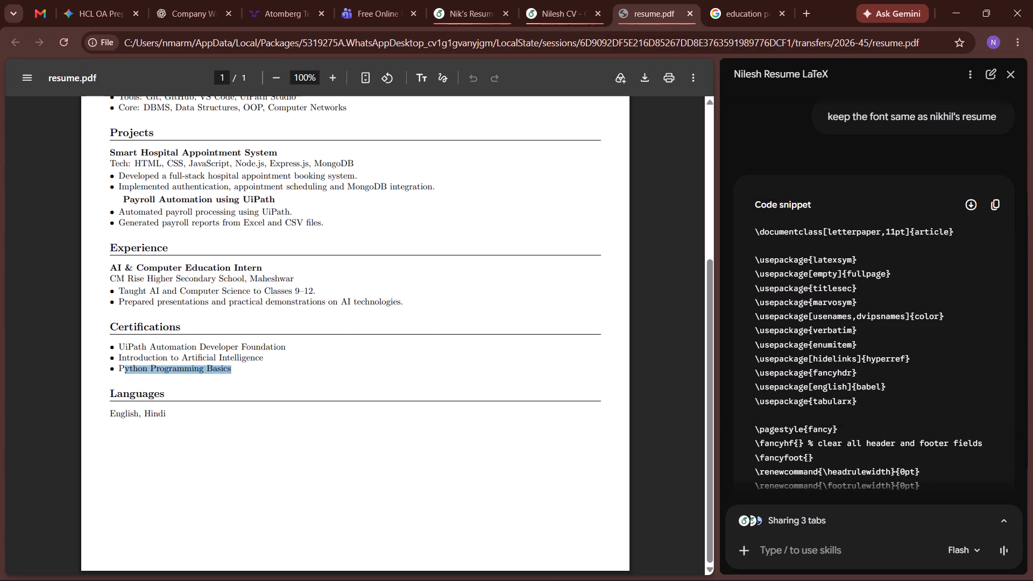
drag(124, 368, 120, 368)
key(ctrl+c)
key(ctrl+c)
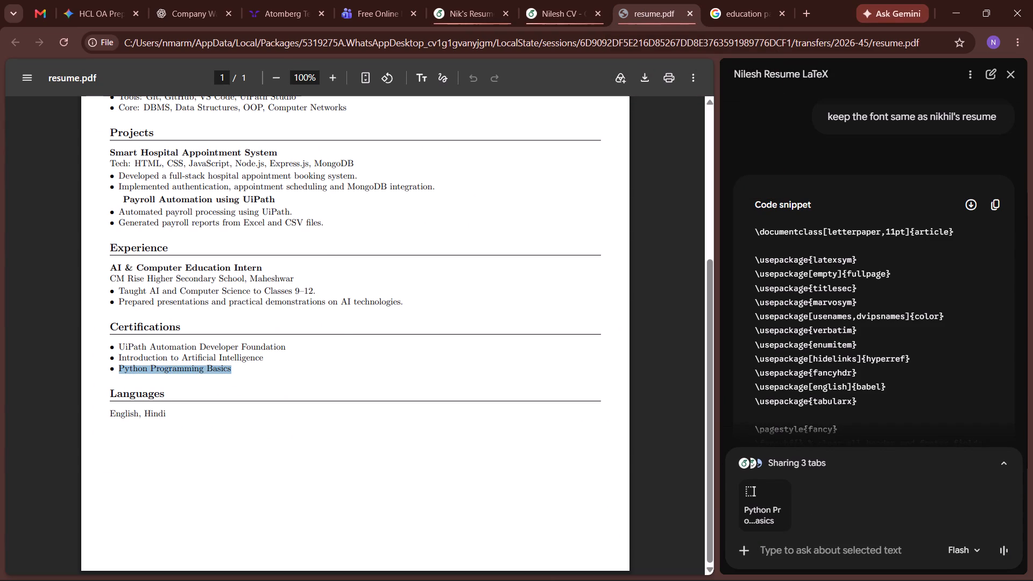
click(535, 1)
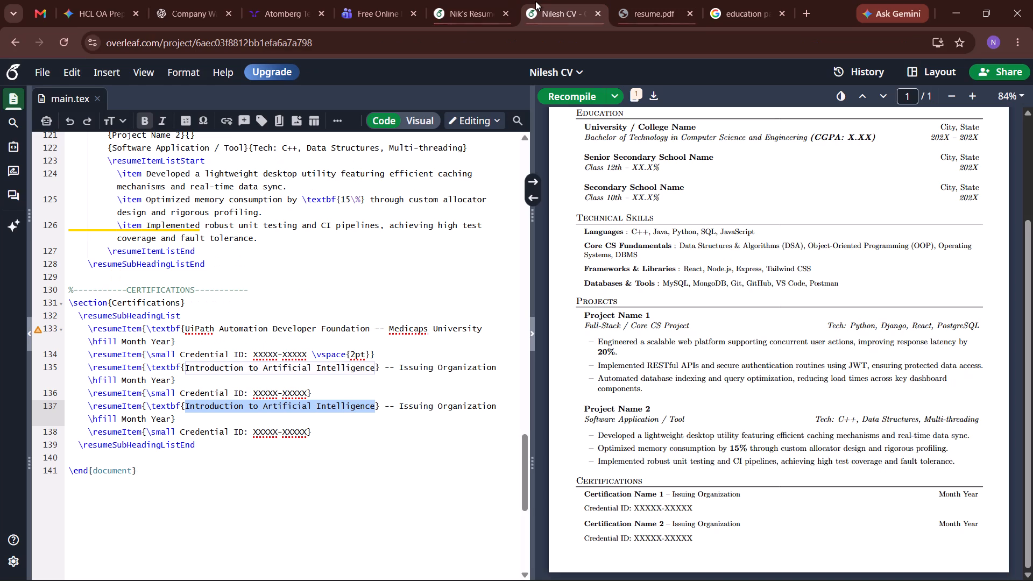
key(ctrl+v)
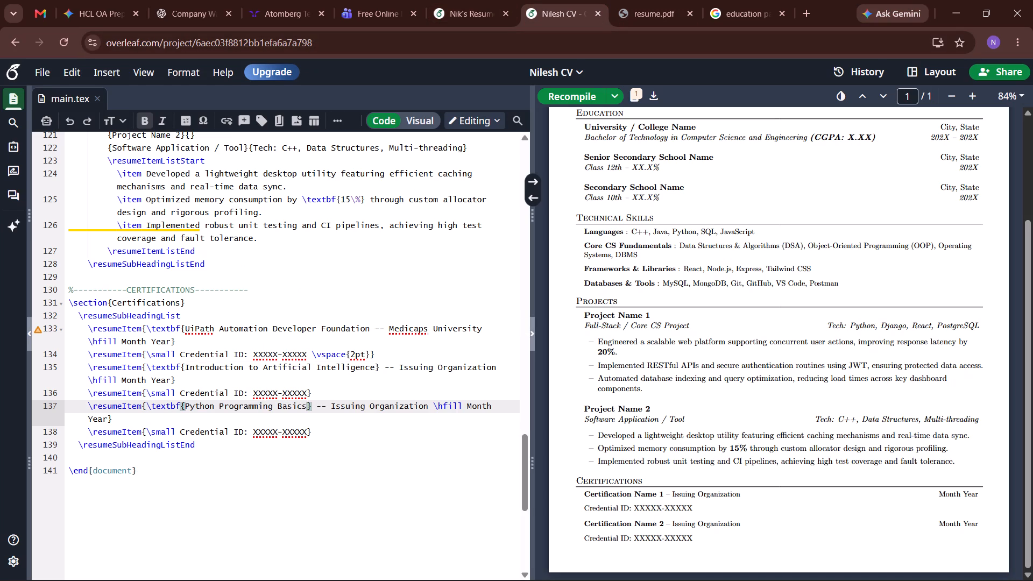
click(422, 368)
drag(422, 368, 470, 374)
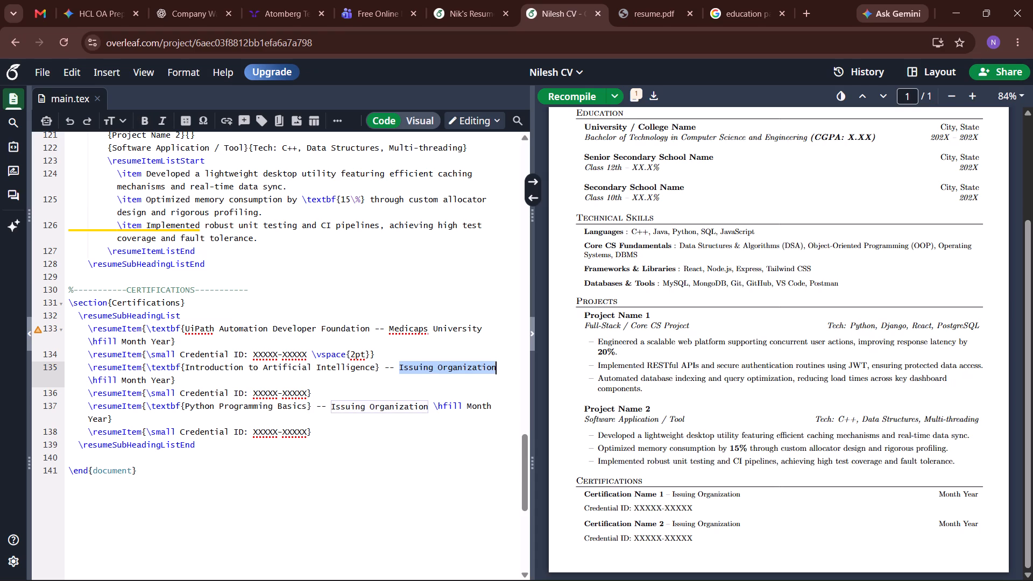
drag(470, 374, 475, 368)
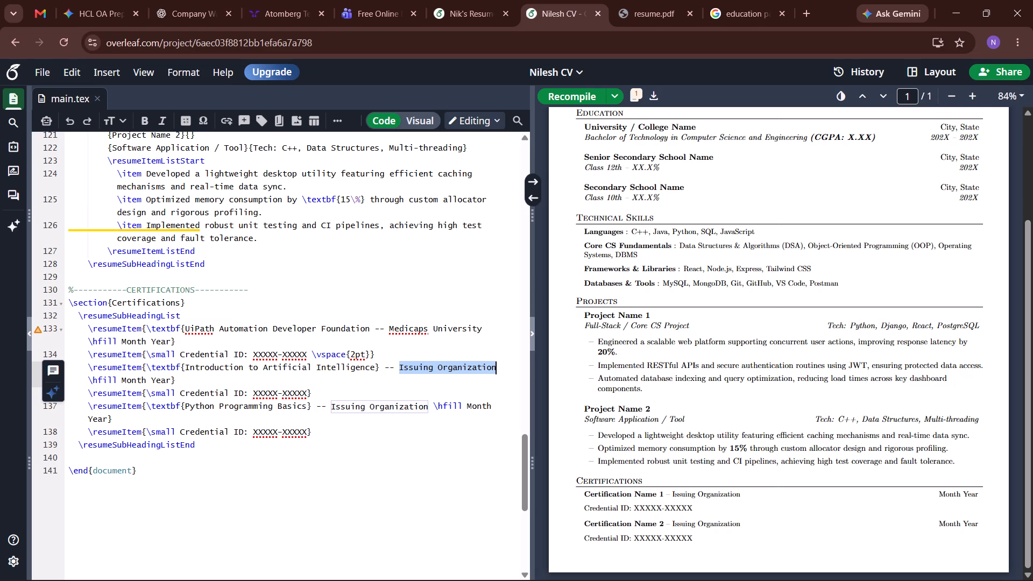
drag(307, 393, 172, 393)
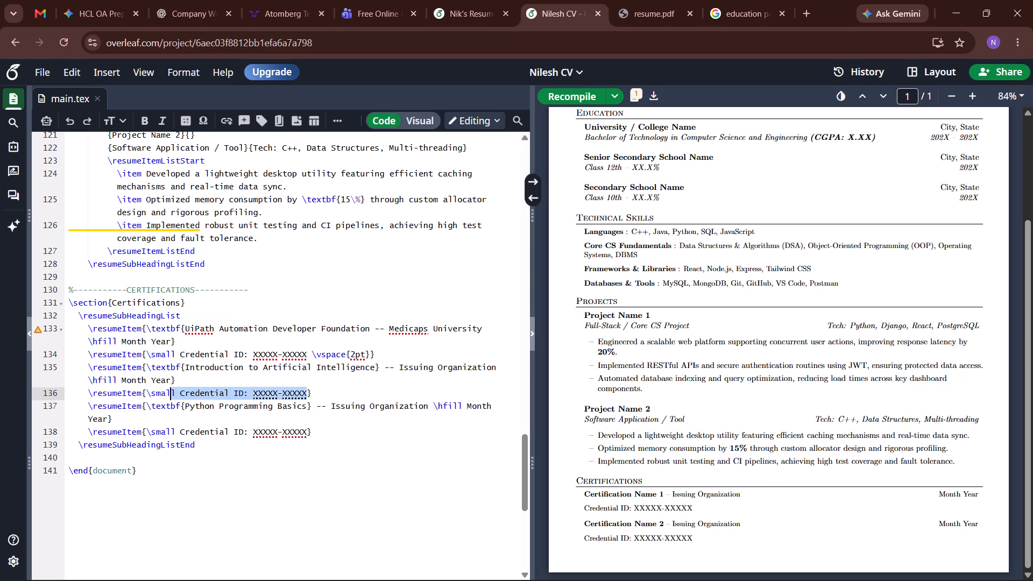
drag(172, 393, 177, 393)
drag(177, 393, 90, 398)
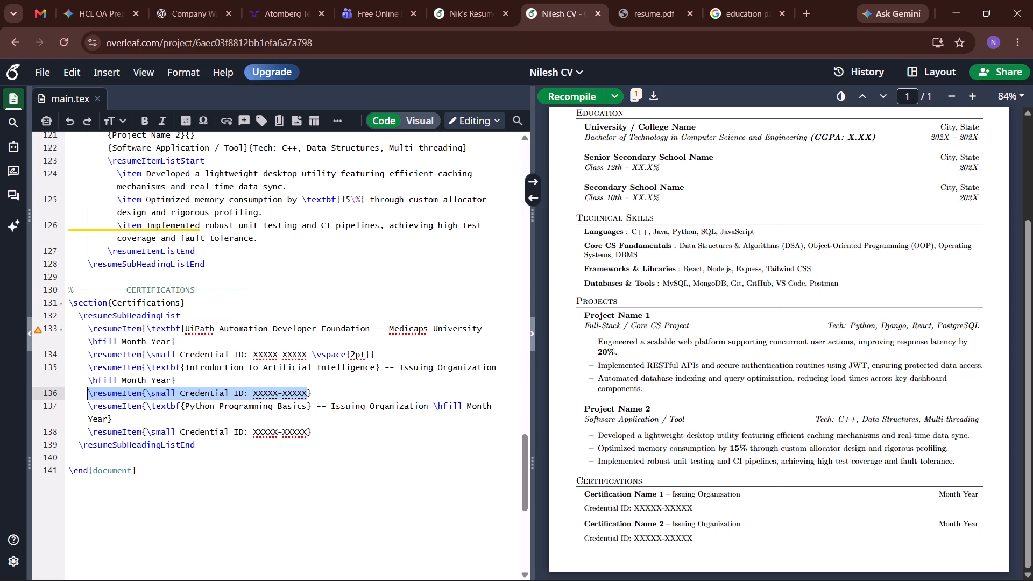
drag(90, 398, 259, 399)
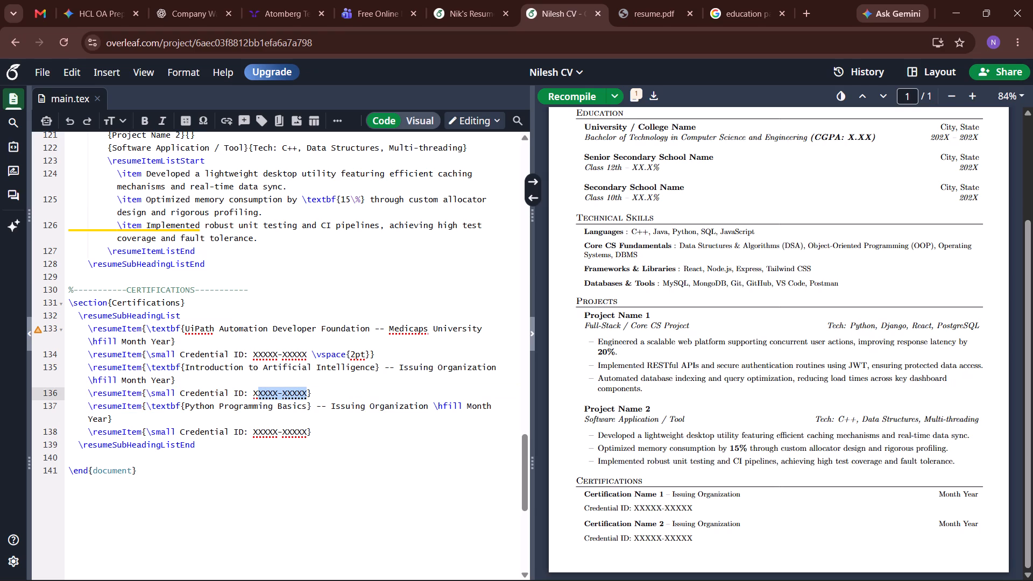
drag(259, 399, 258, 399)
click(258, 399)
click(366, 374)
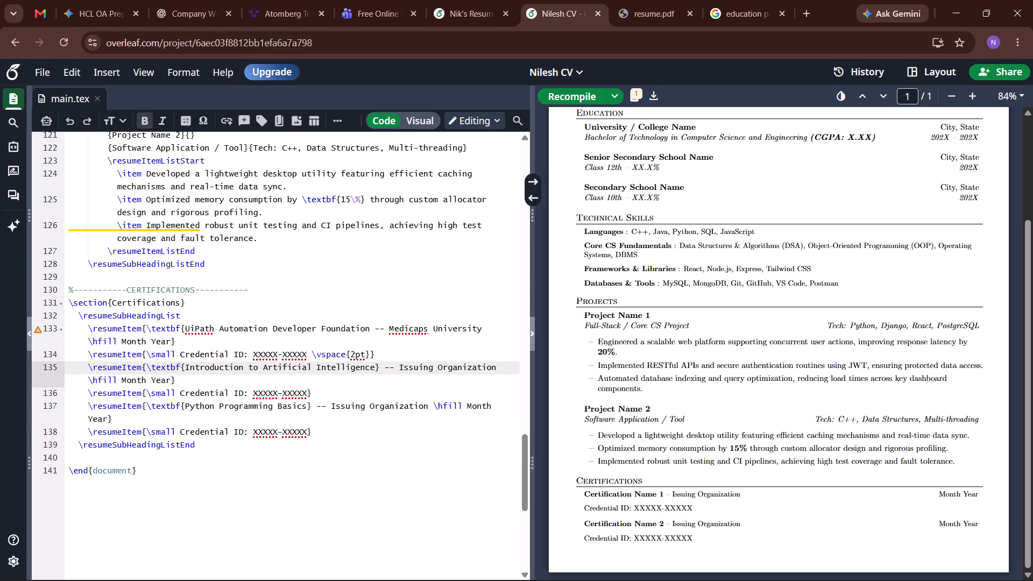
Recompile the Nilesh CV document.
click(579, 98)
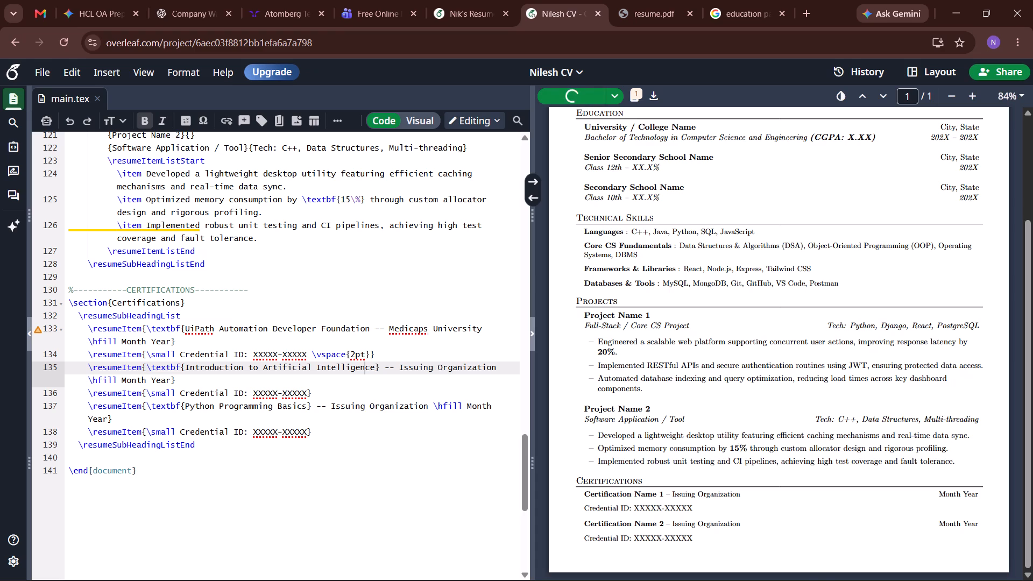
Copy the project title "Smart Hospital Appointment System" from the Projects section of resume.pdf.
click(663, 10)
click(459, 215)
scroll(459, 215, up, 1)
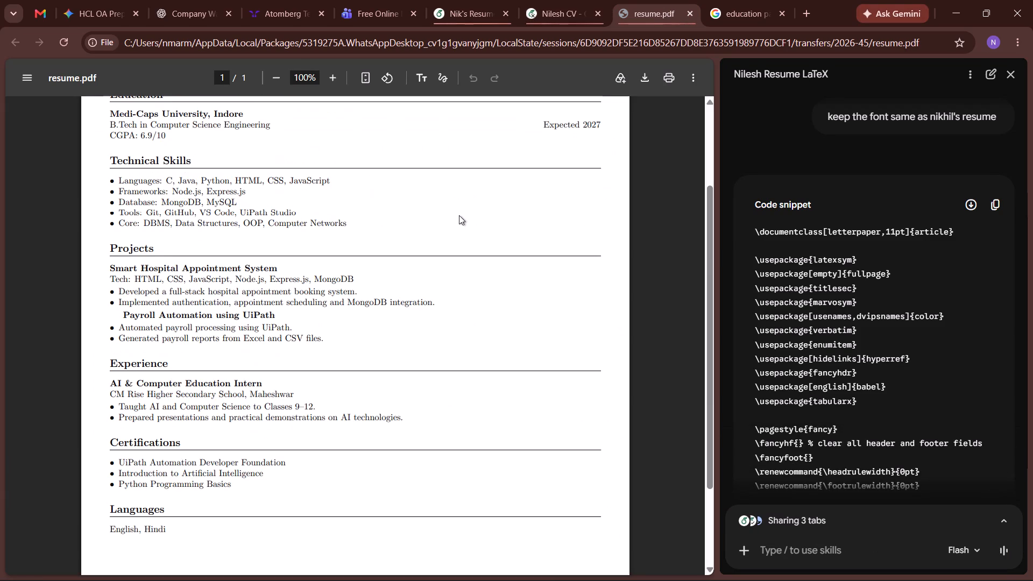
scroll(459, 215, up, 1)
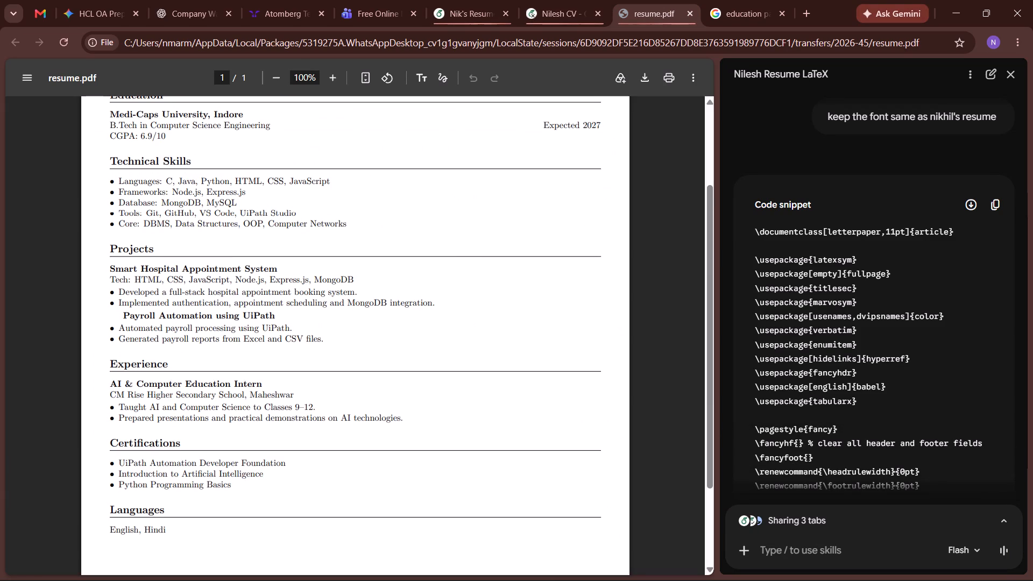
drag(107, 268, 275, 269)
right_click(275, 269)
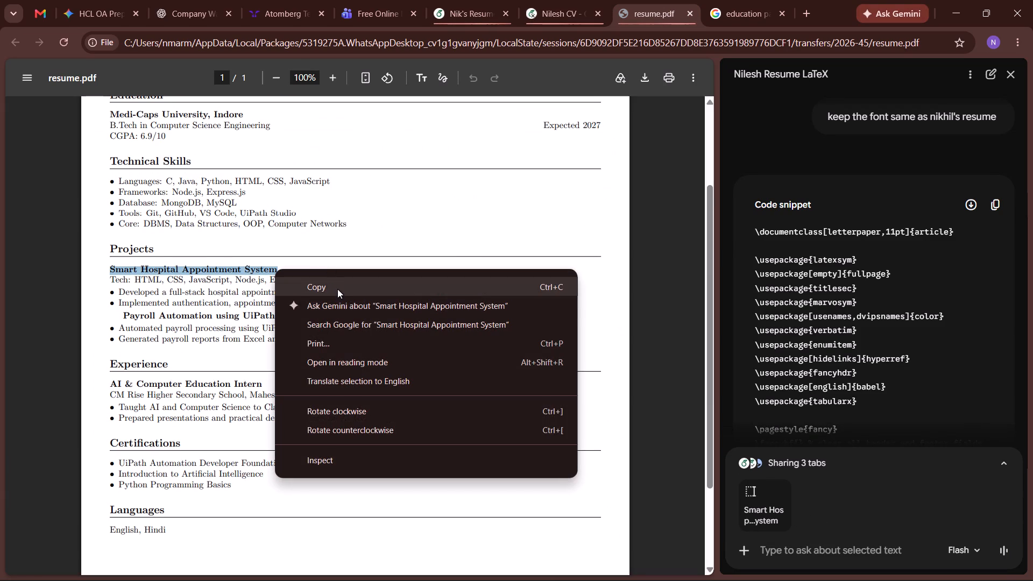
click(337, 289)
Replace the "Project Name 1" placeholder in the Projects section of Nilesh CV with "Smart Hospital Appointment System".
click(543, 3)
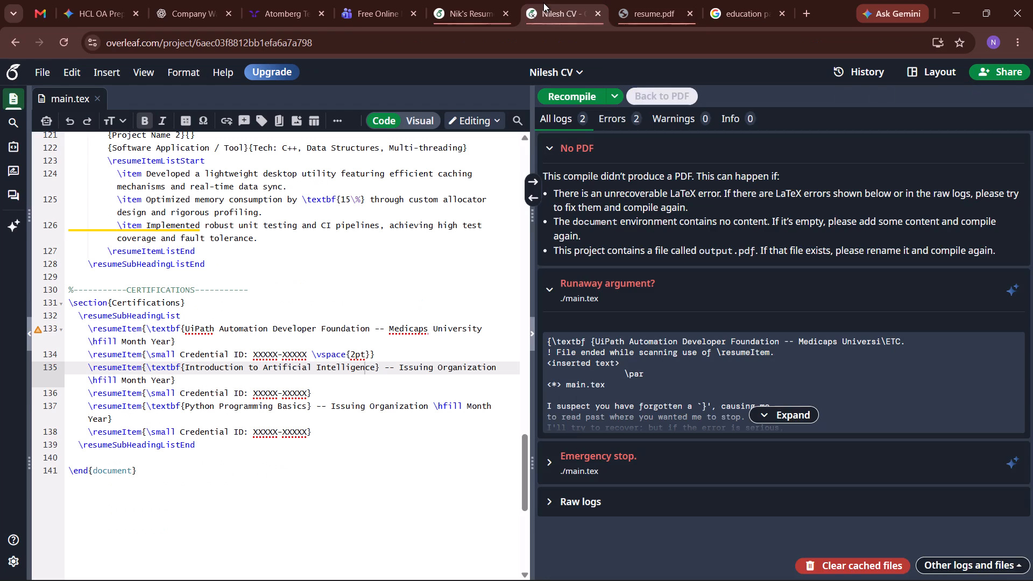
scroll(176, 239, up, 3)
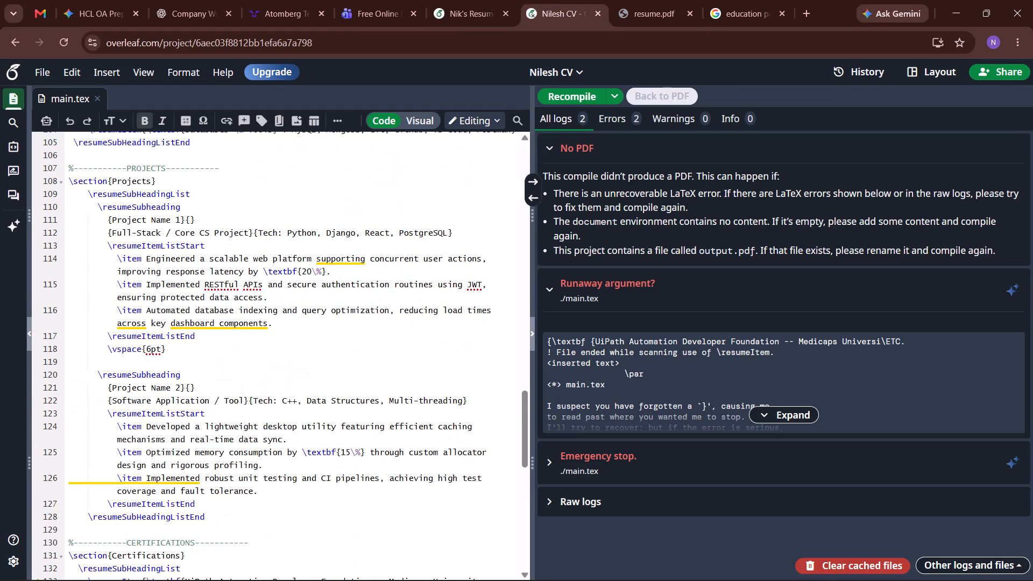
scroll(176, 239, up, 1)
scroll(166, 296, up, 1)
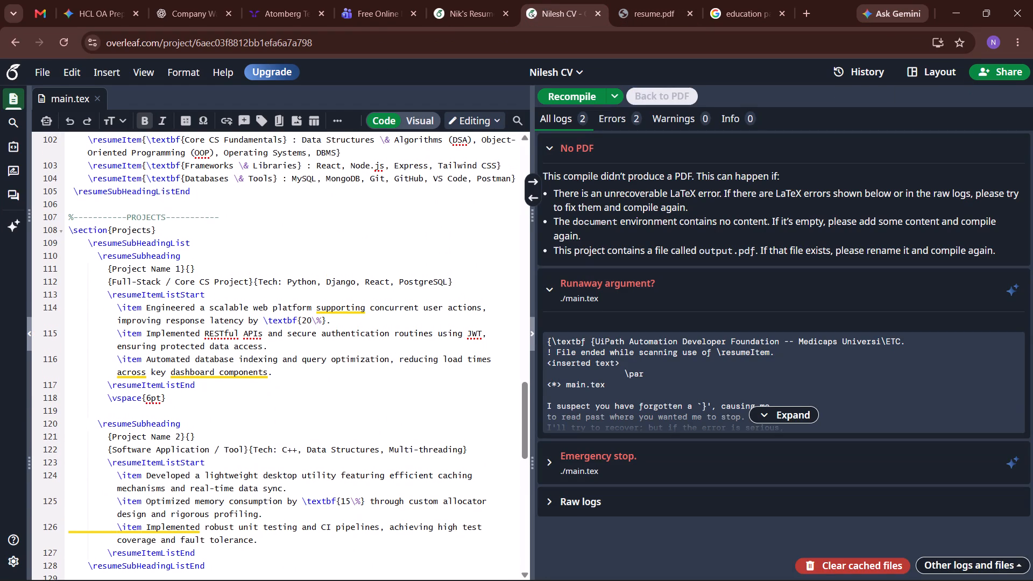
click(124, 275)
drag(124, 275, 166, 274)
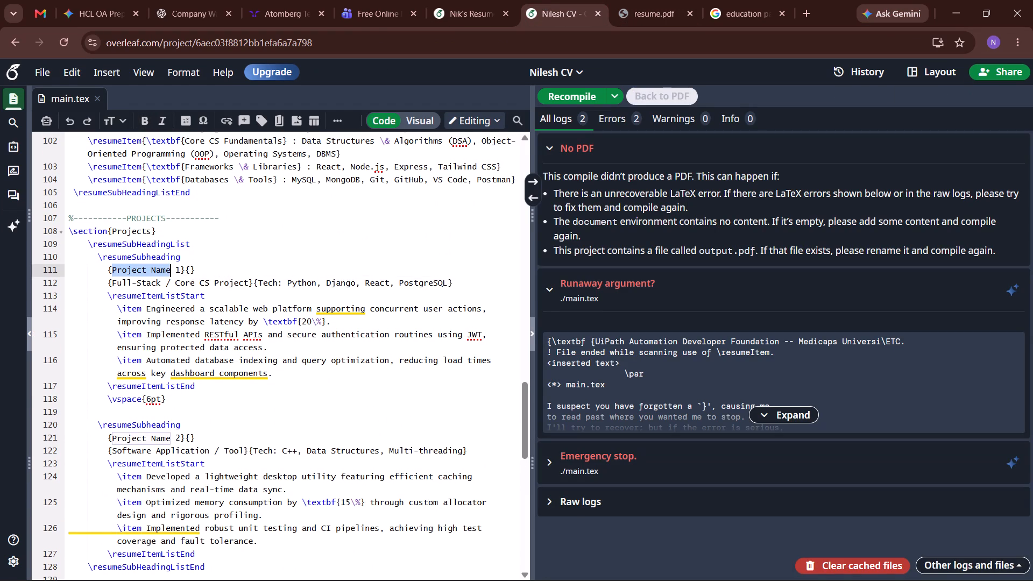
drag(166, 274, 176, 274)
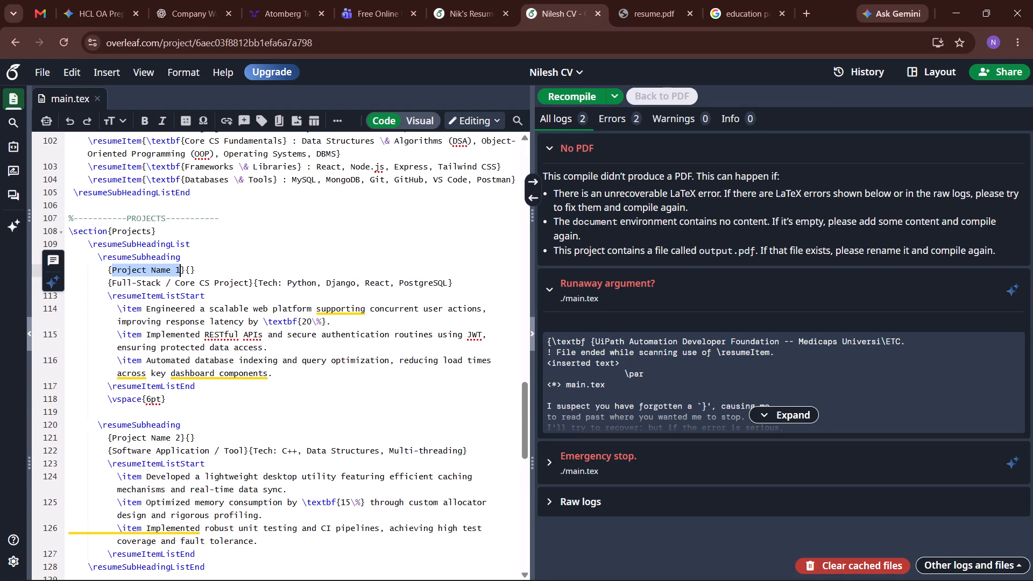
key(ctrl+v)
Examine the Certifications code in Nilesh CV for the cause of the compile error, checking the braces on line 133.
scroll(234, 358, down, 1)
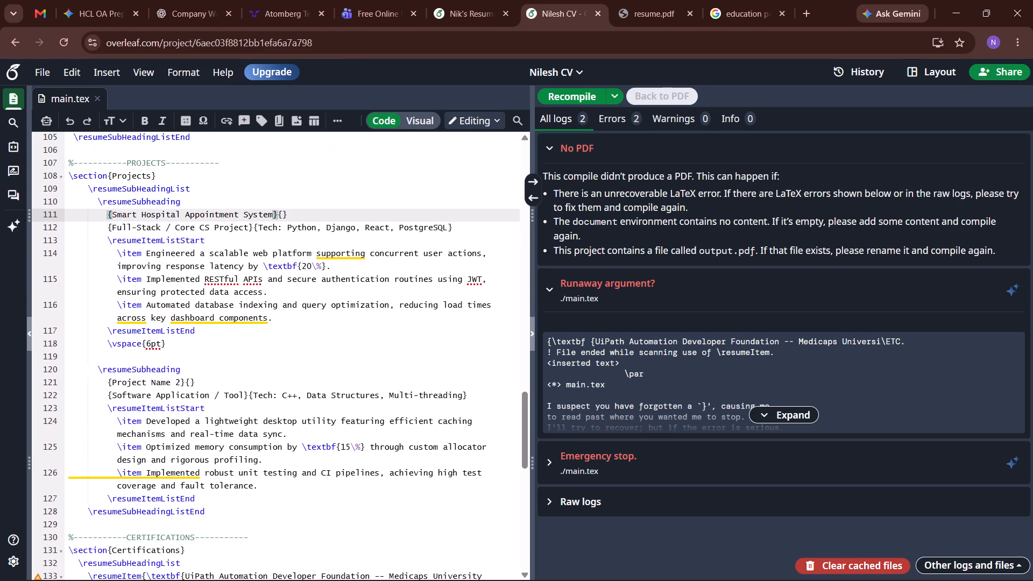
scroll(234, 358, down, 5)
scroll(234, 358, up, 2)
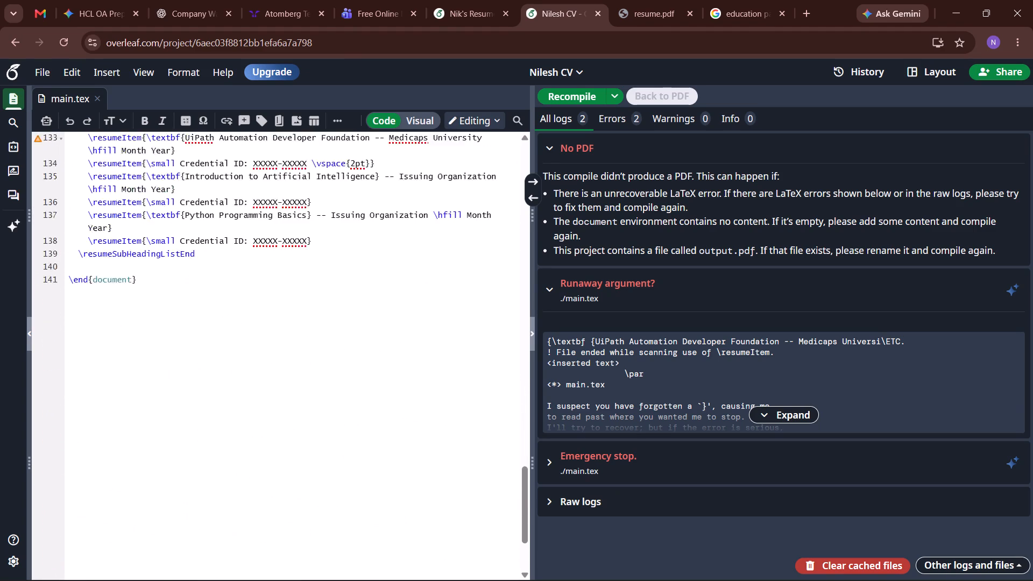
scroll(234, 358, up, 3)
scroll(695, 321, up, 3)
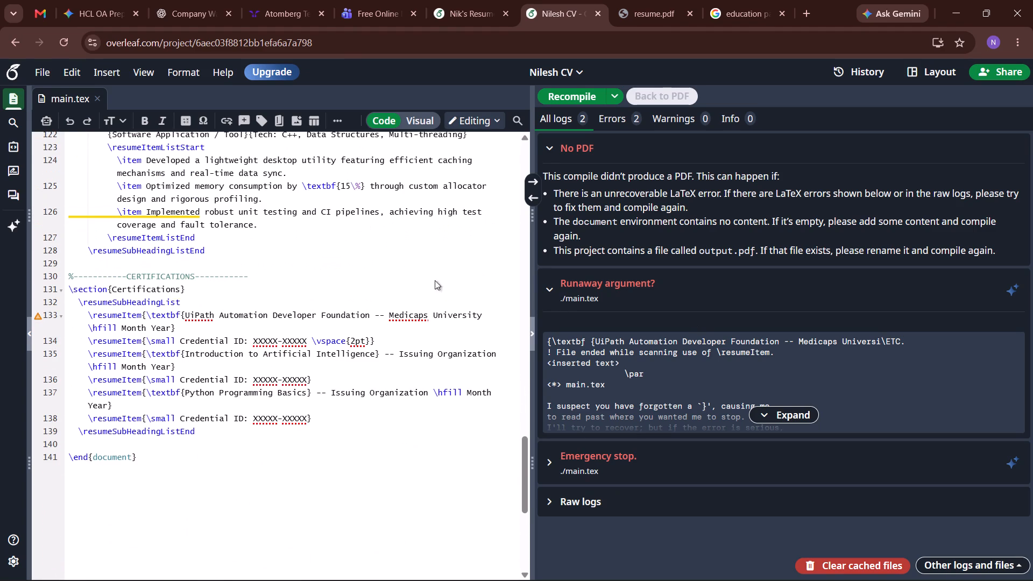
scroll(358, 277, up, 3)
scroll(358, 277, down, 1)
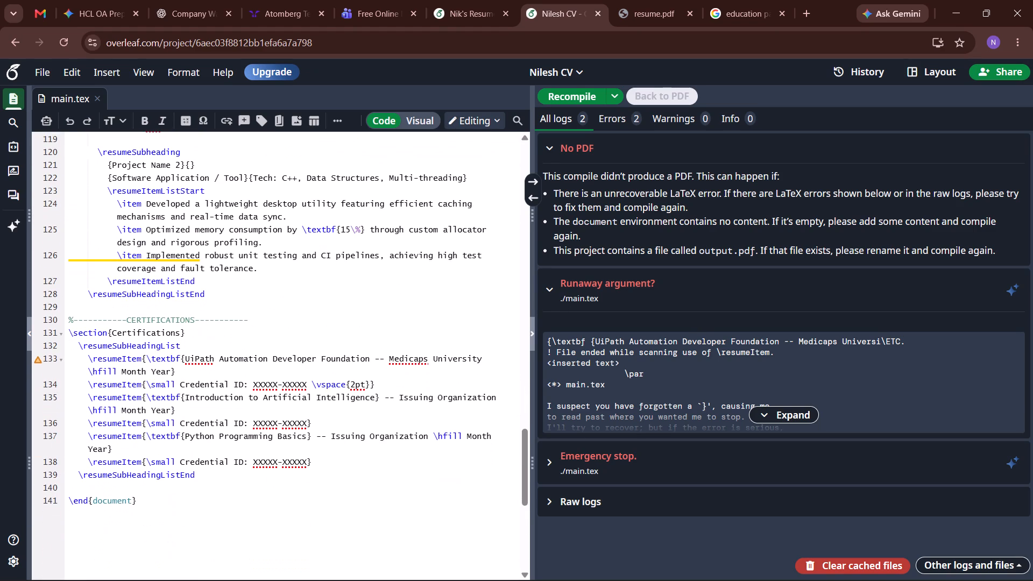
click(147, 357)
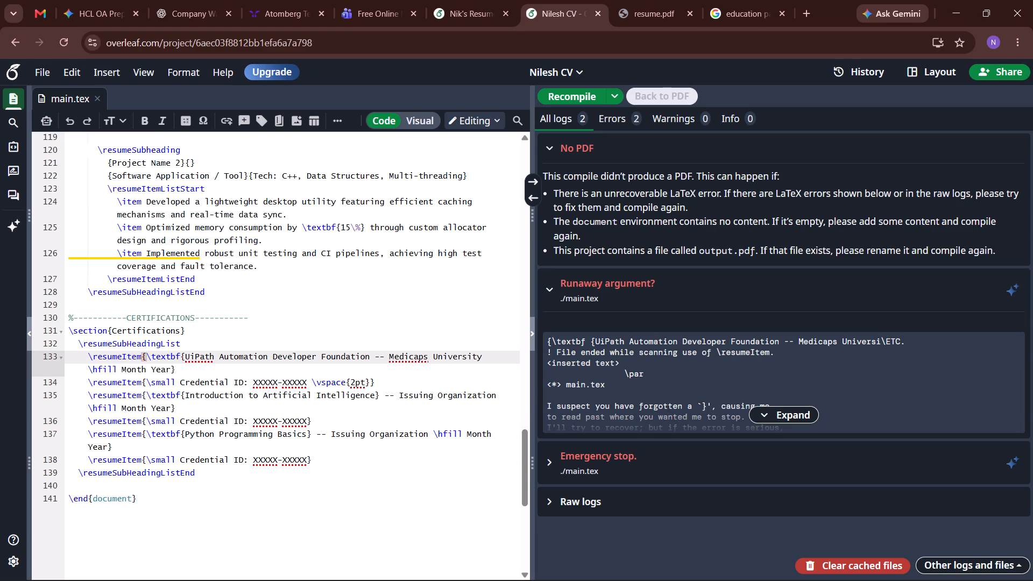
click(282, 372)
Open the Gemini assistant beside Nilesh CV, send it the prompt ".", and read through its reply.
click(907, 15)
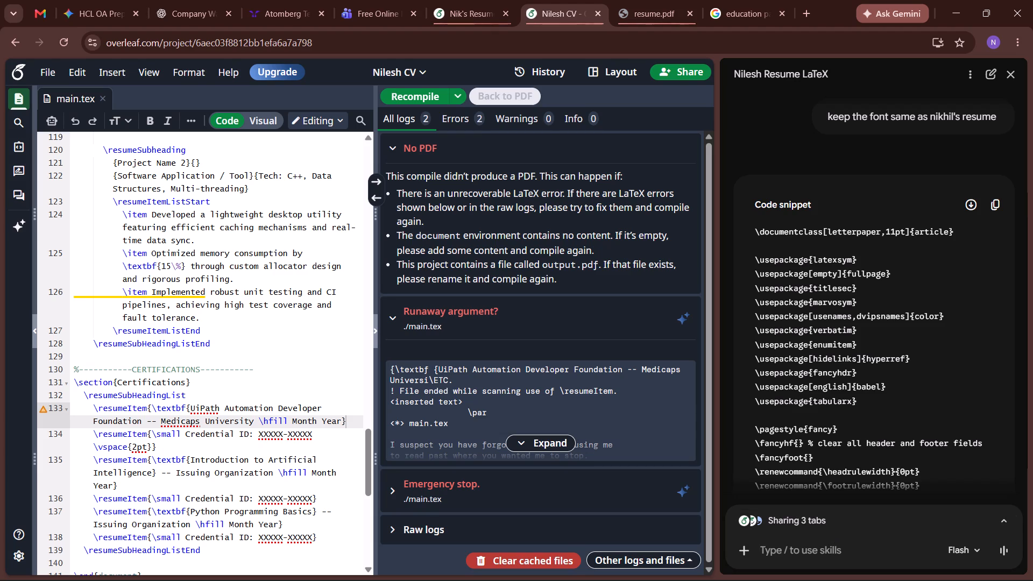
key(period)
key(Return)
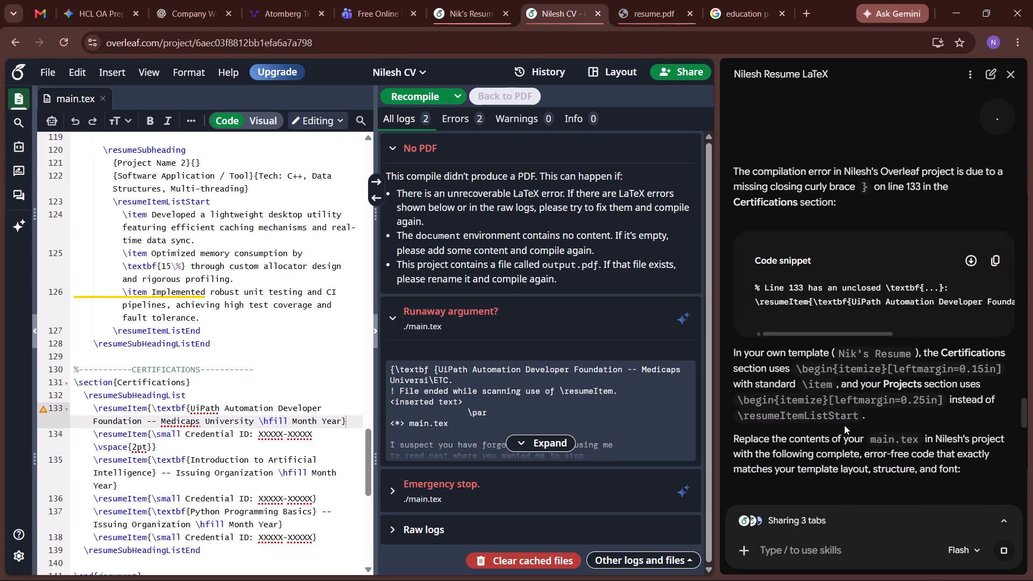
scroll(890, 475, down, 2)
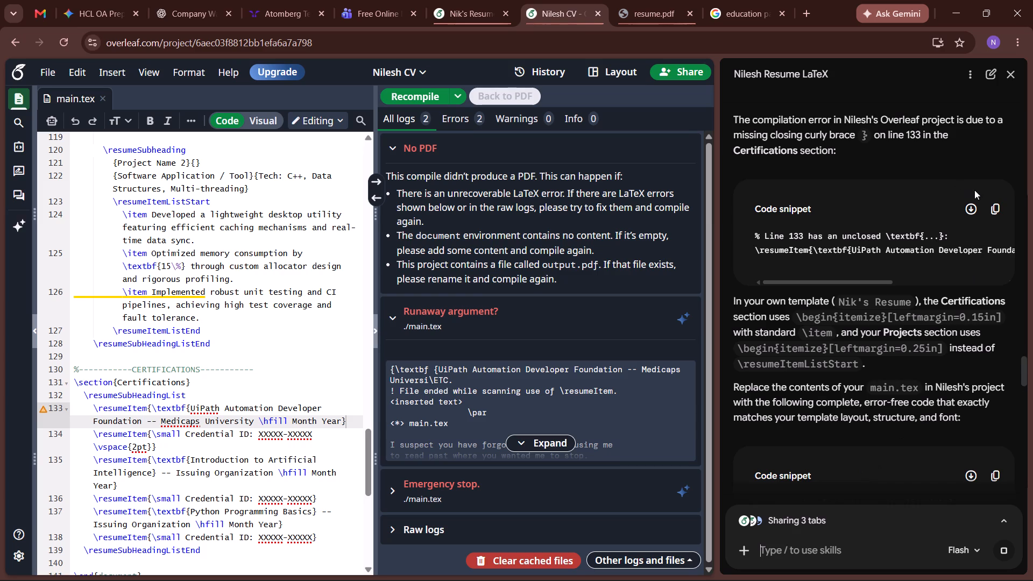
Copy the \resumeItem line for UiPath Automation Developer Foundation from the first code snippet in Gemini's reply.
click(994, 203)
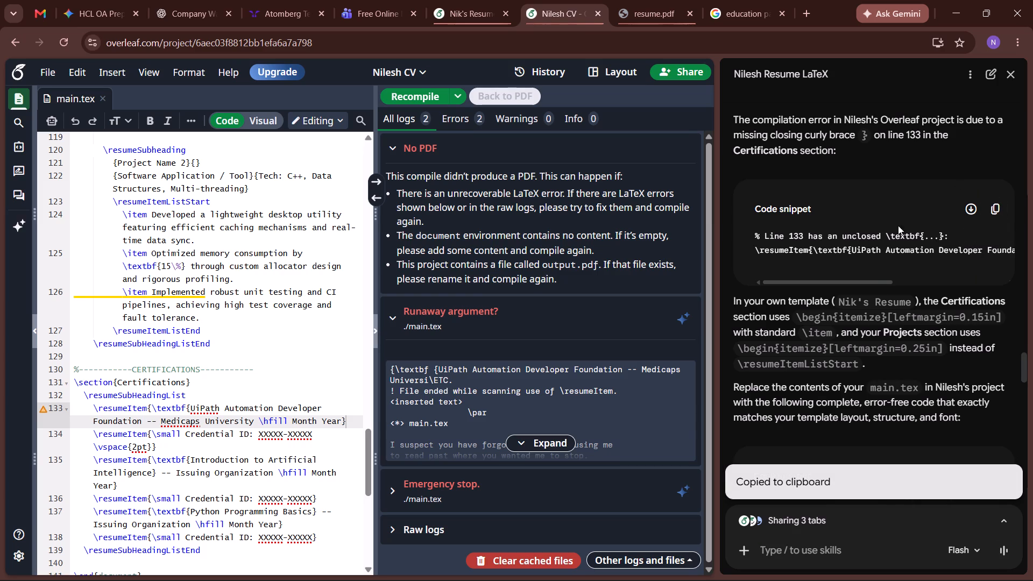
scroll(860, 235, left, 5)
scroll(860, 235, right, 3)
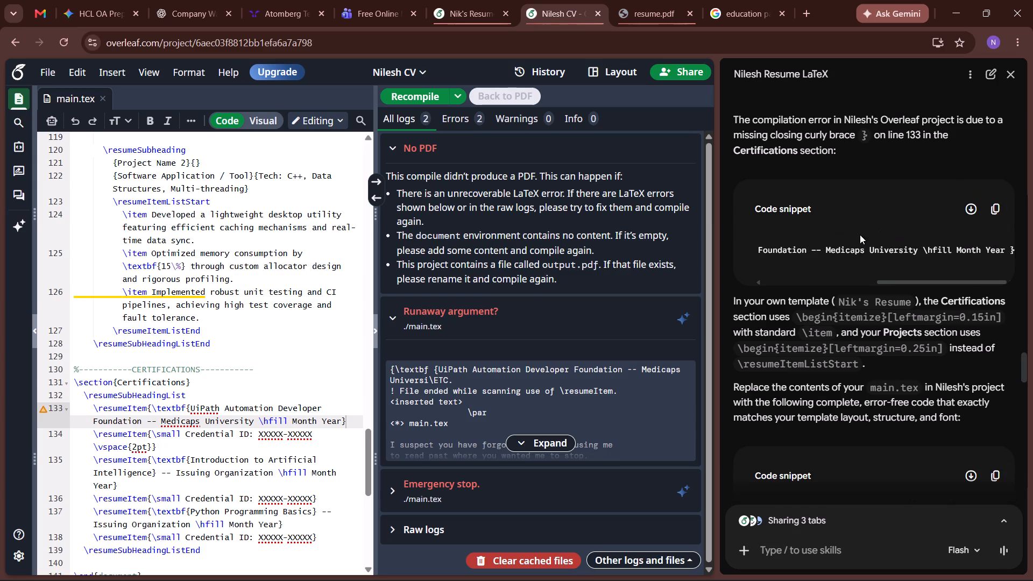
scroll(860, 235, right, 4)
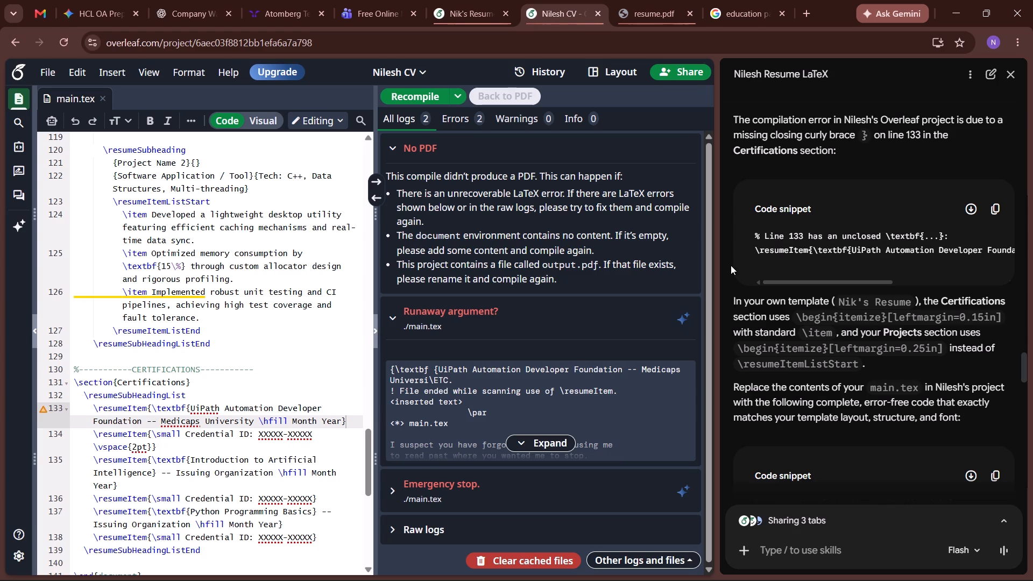
triple_click(772, 251)
click(772, 251)
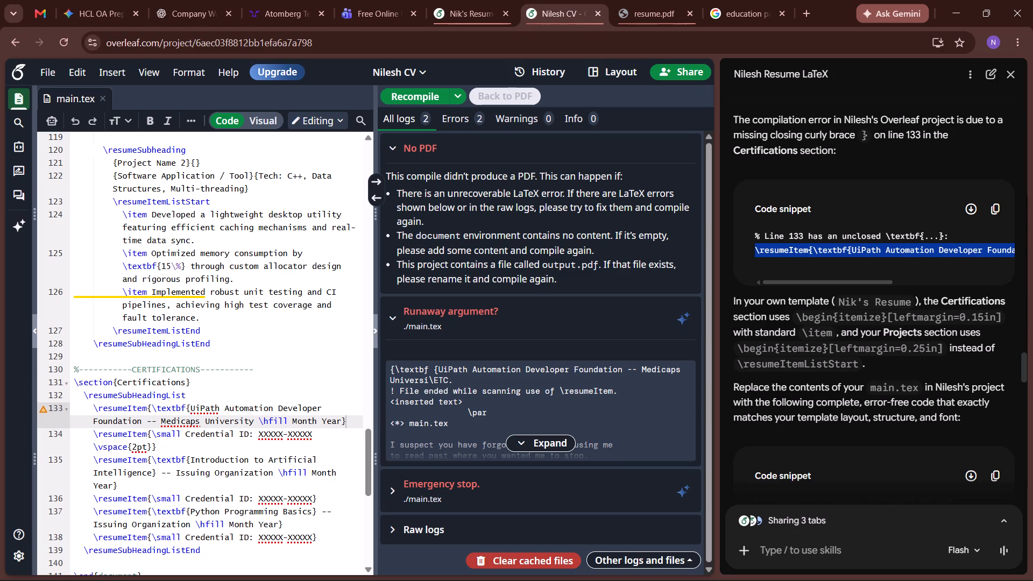
key(ctrl+c)
key(ctrl+c)
Replace the UiPath Automation Developer Foundation entry on line 133 of Nilesh CV with the line copied from Gemini.
triple_click(111, 408)
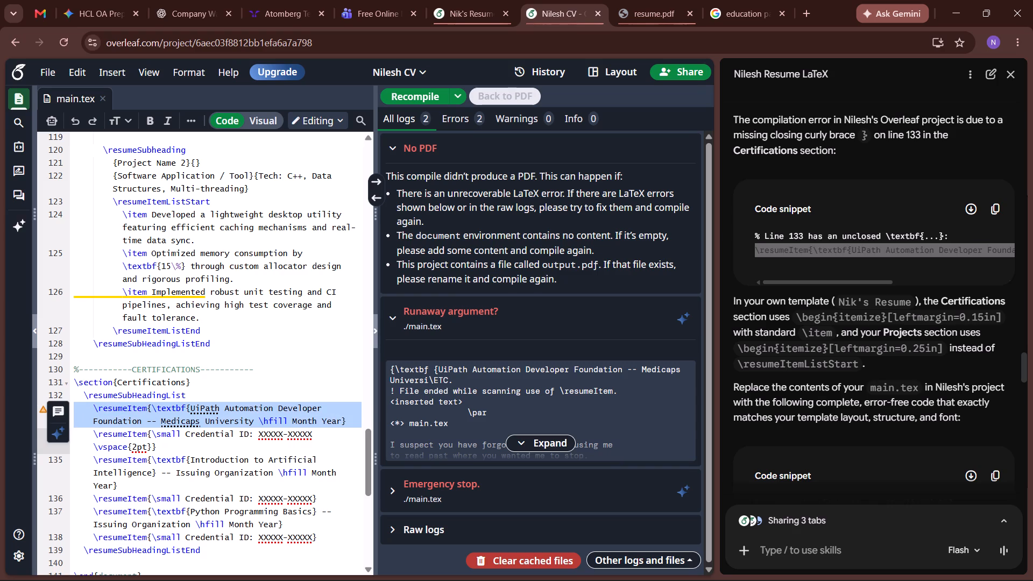
key(ctrl+v)
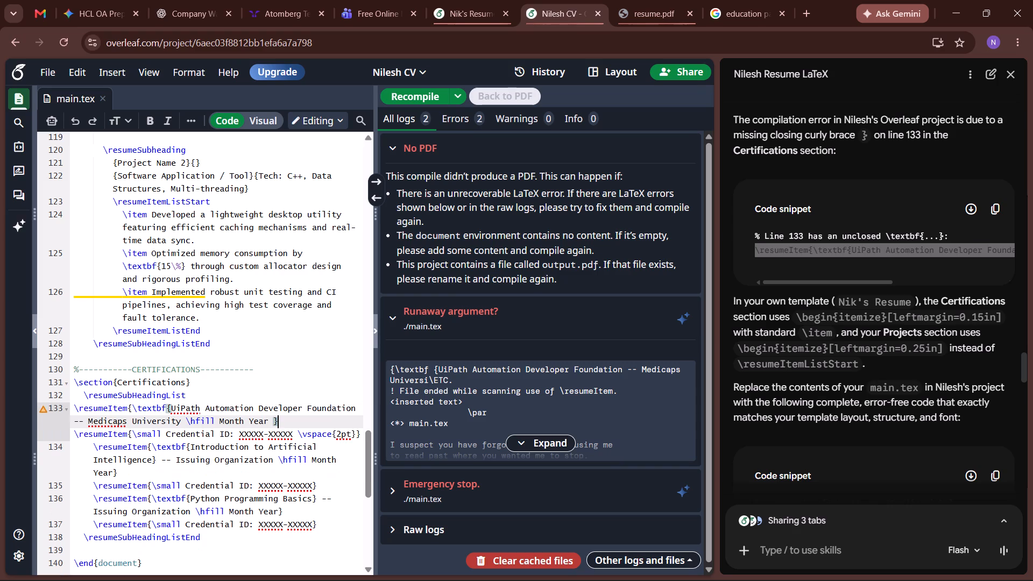
Recompile the Nilesh CV document.
click(404, 94)
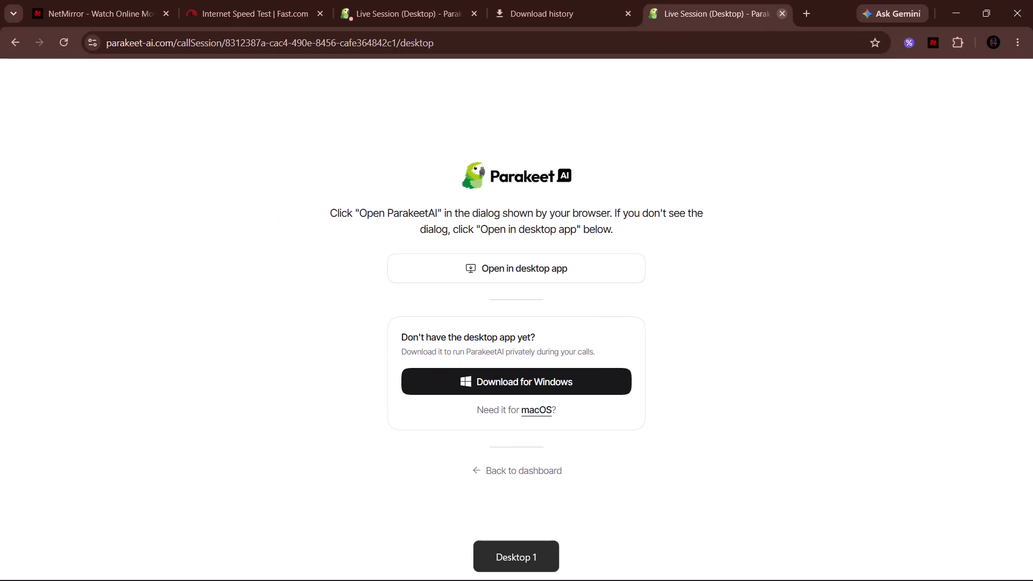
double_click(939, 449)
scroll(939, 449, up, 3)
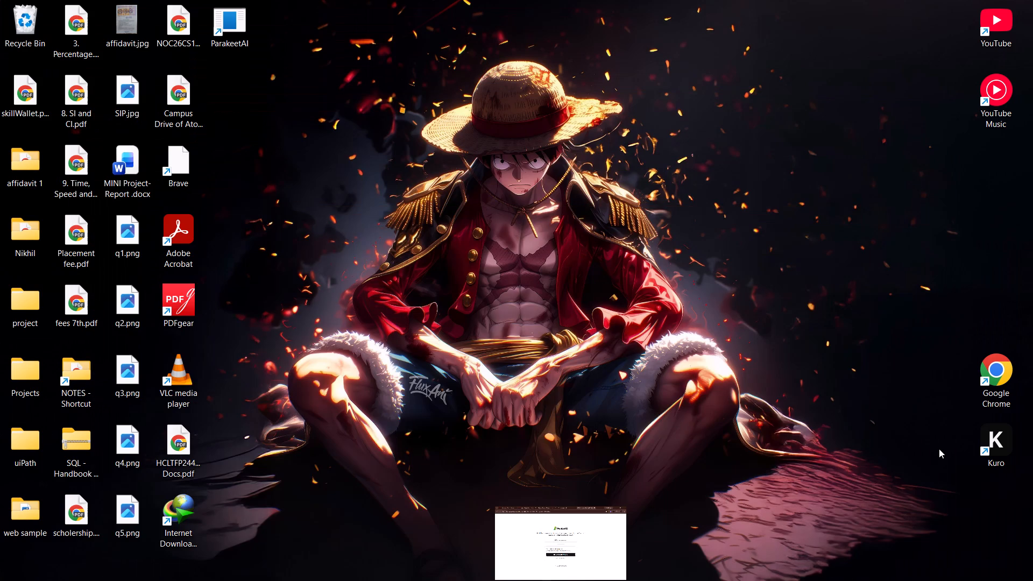